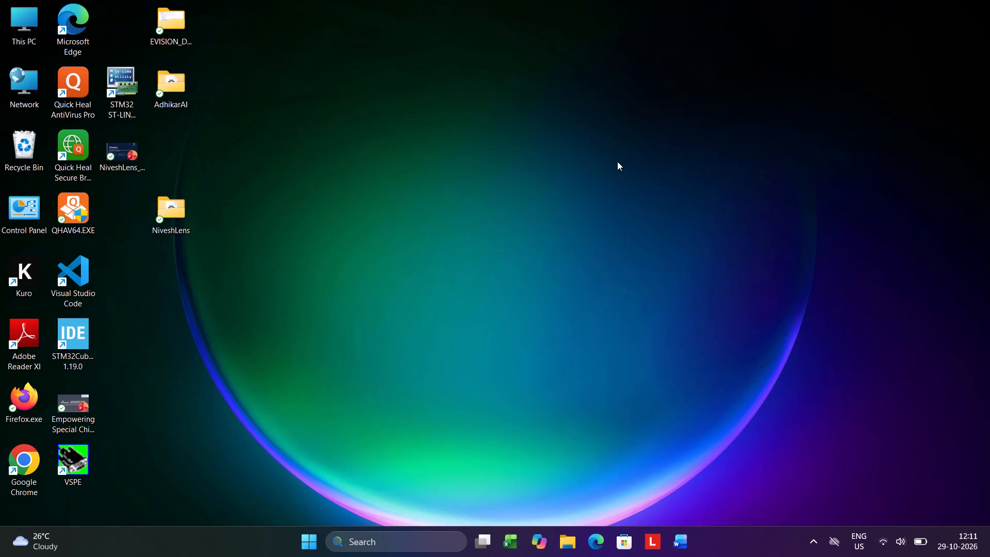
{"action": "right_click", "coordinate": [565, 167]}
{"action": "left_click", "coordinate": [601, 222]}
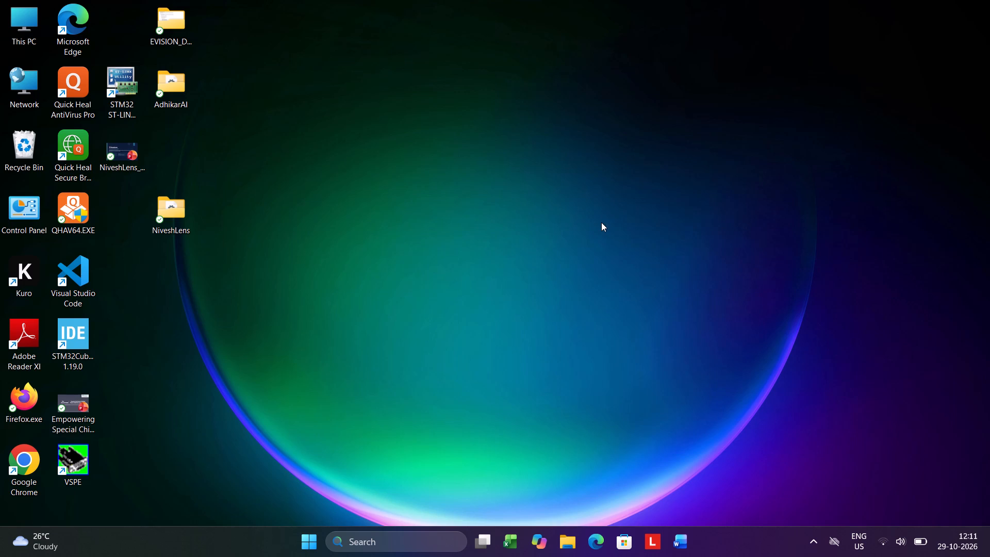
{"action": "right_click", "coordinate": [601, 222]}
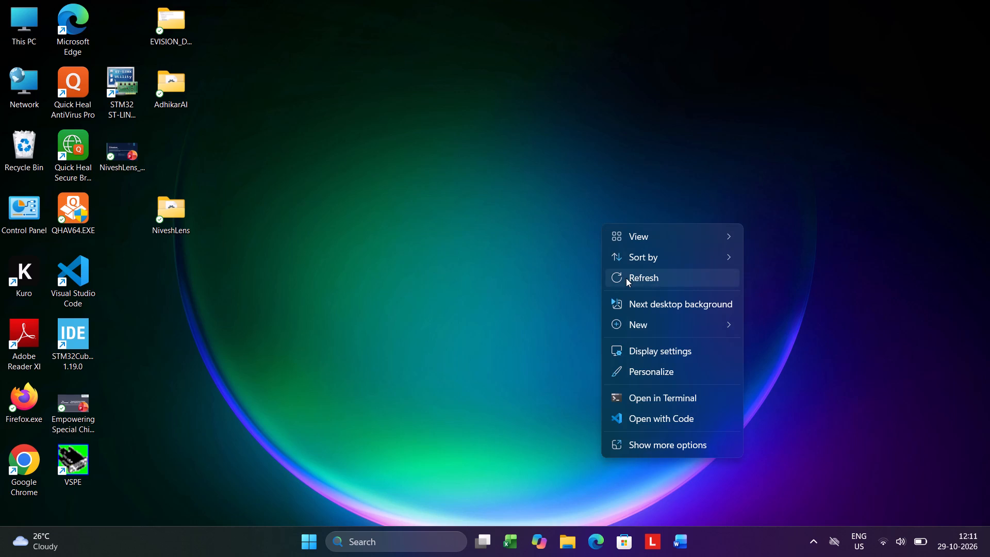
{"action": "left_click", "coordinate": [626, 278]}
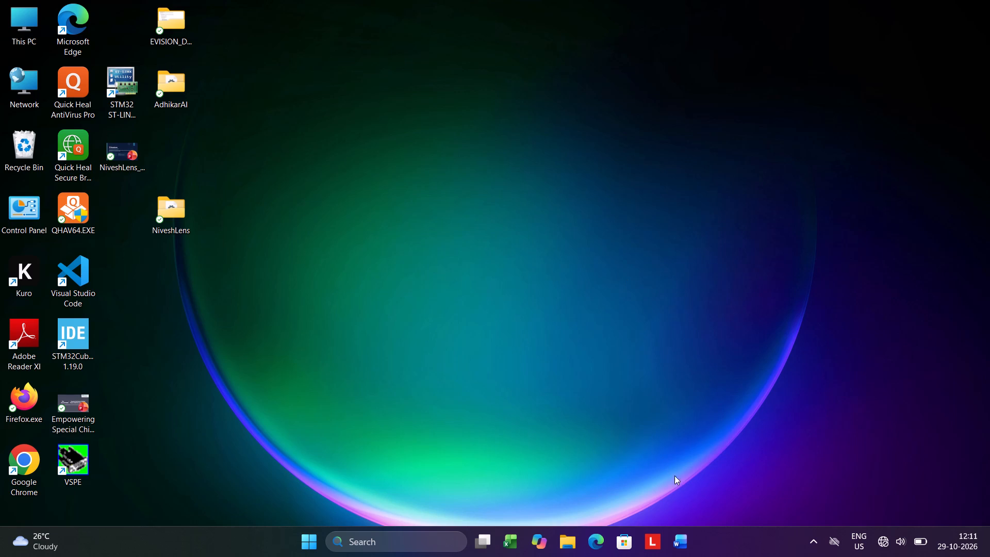
Open the NGO One Month Journey Report document marked (1) from the recent files in a maximized Word window.
{"action": "double_click", "coordinate": [687, 547]}
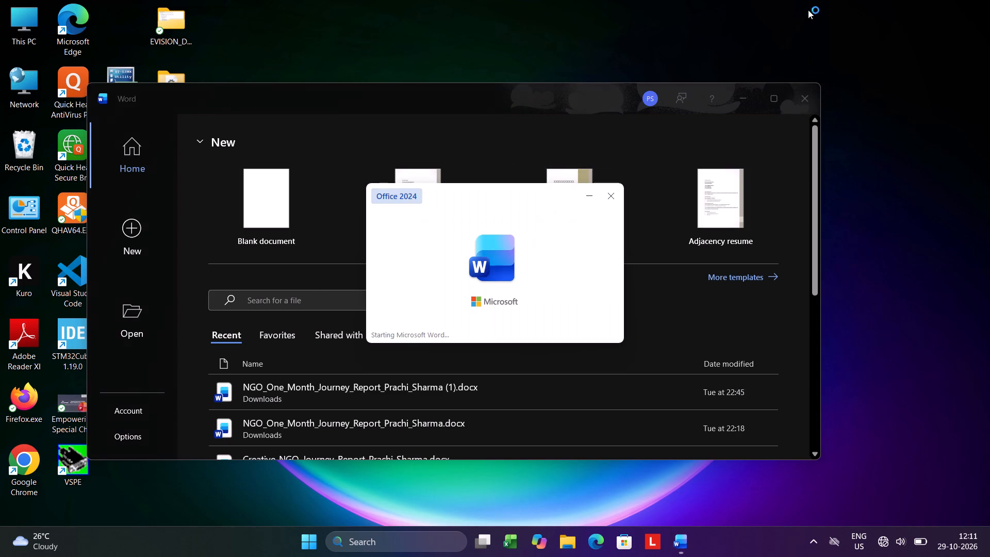
{"action": "left_click", "coordinate": [771, 102]}
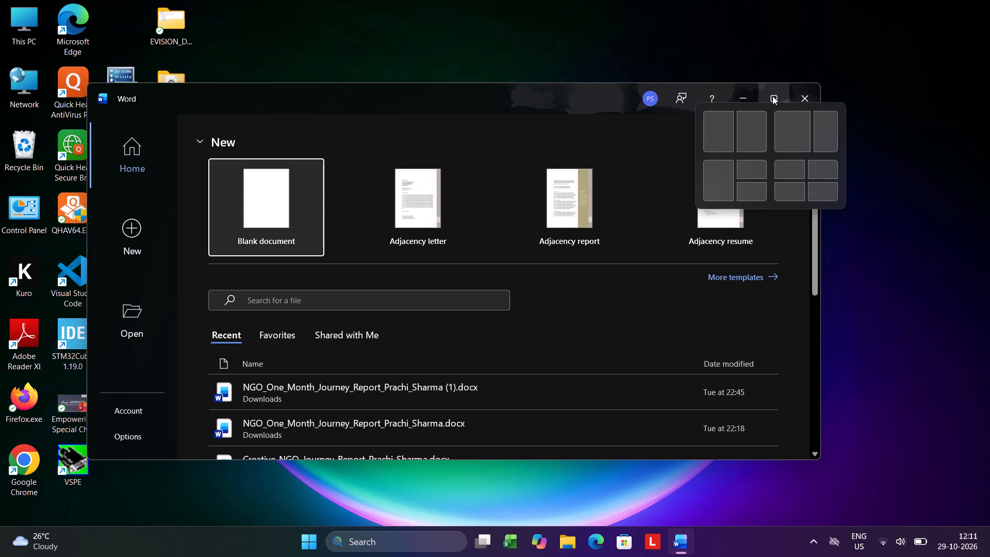
{"action": "left_click", "coordinate": [772, 96]}
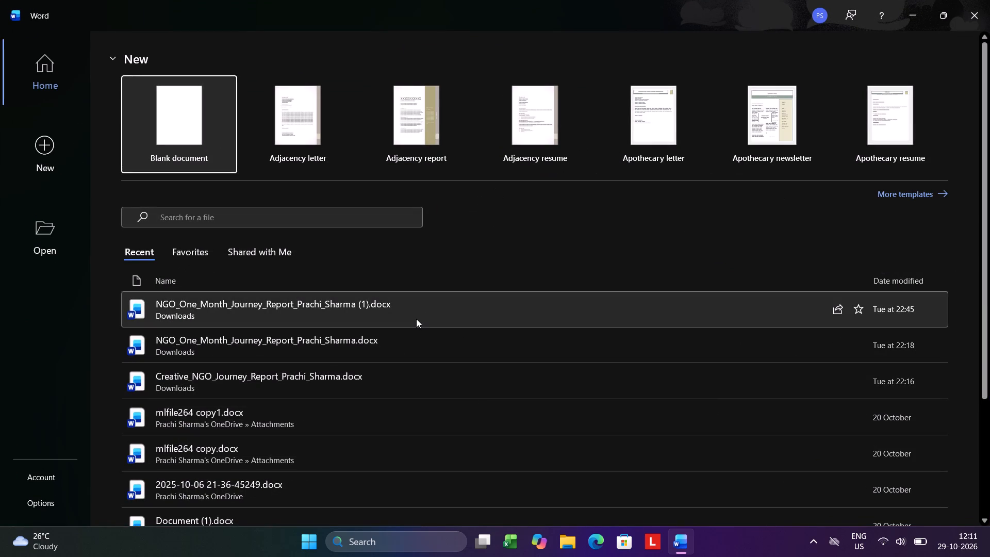
{"action": "left_click", "coordinate": [416, 319]}
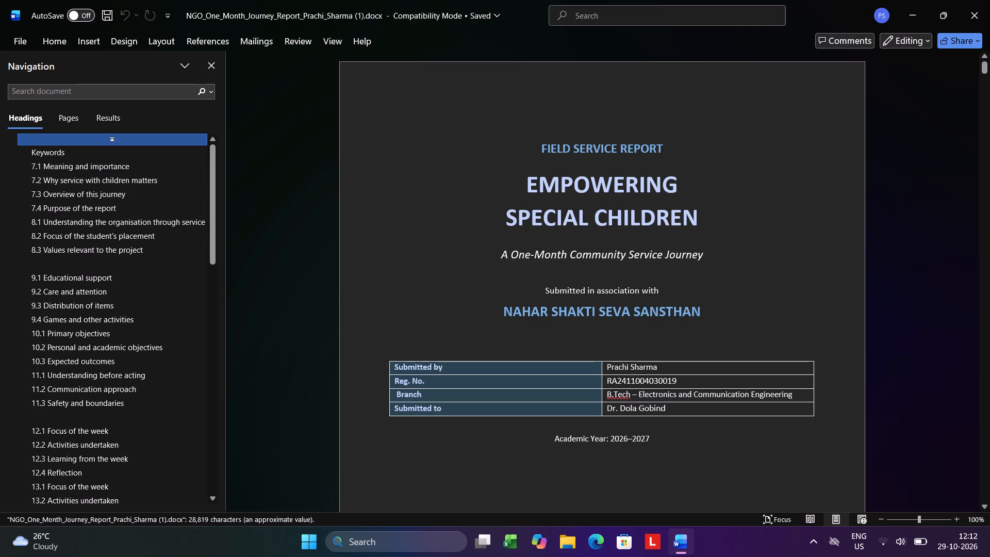
Go to the Certificate page and start inserting a picture from this device.
{"action": "scroll", "coordinate": [937, 345], "scroll_direction": "down", "scroll_amount": 1}
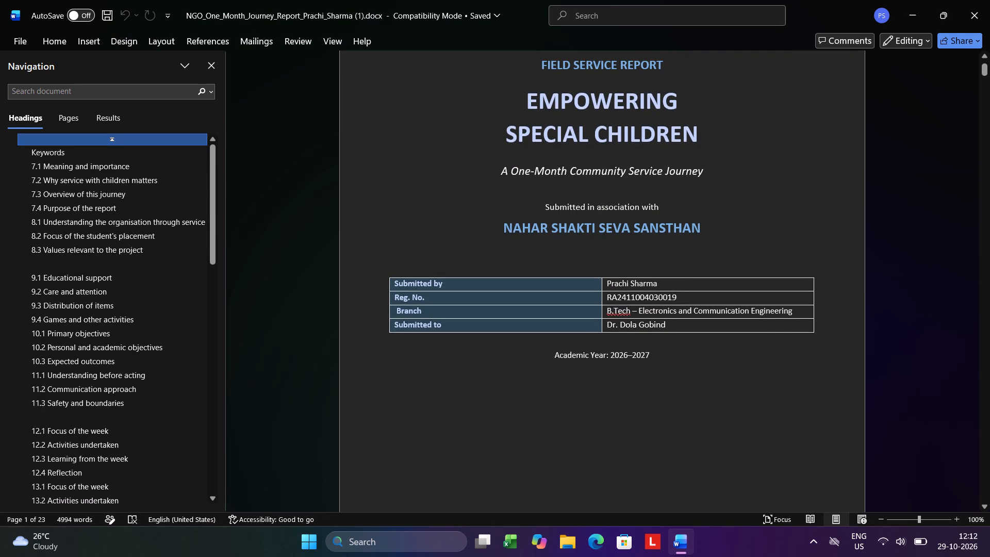
{"action": "scroll", "coordinate": [937, 345], "scroll_direction": "down", "scroll_amount": 1}
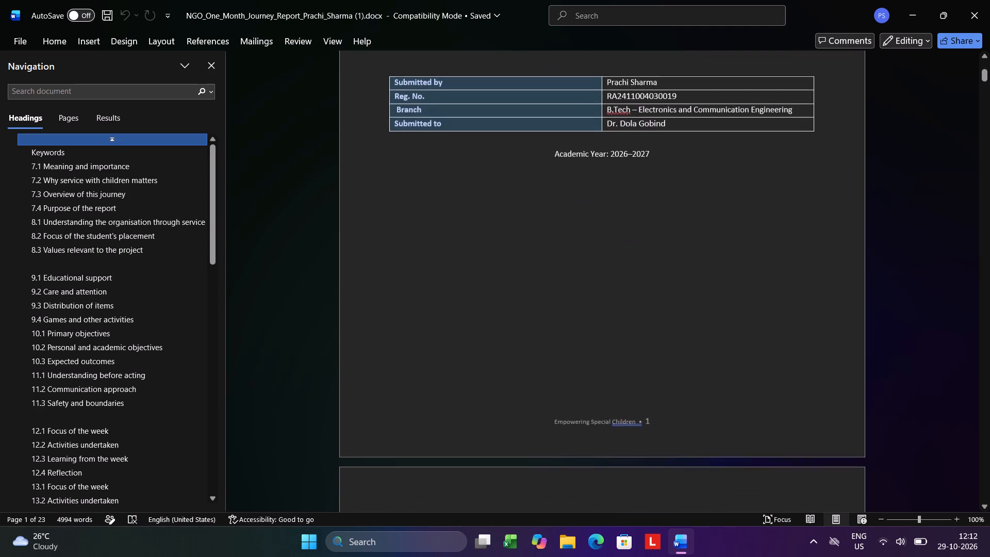
{"action": "scroll", "coordinate": [937, 345], "scroll_direction": "down", "scroll_amount": 3}
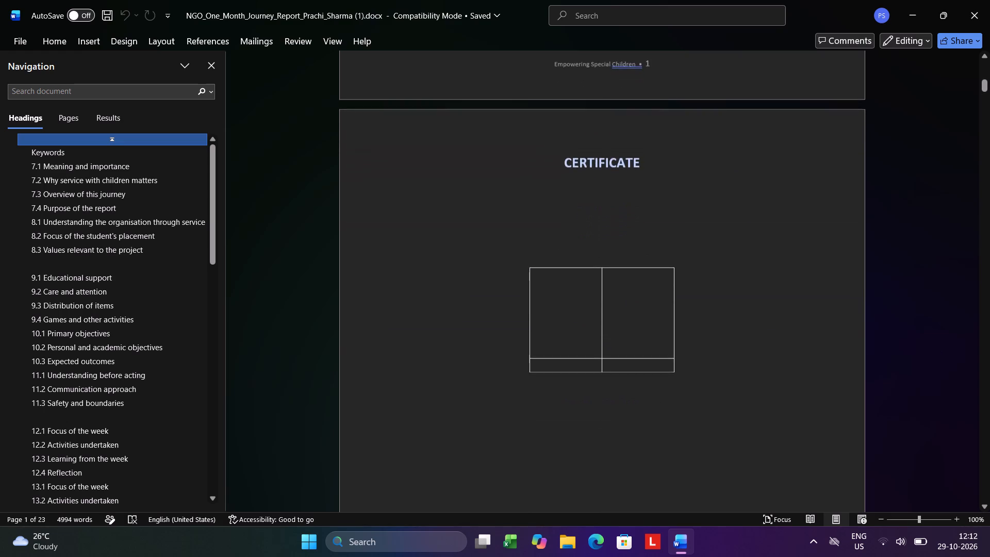
{"action": "scroll", "coordinate": [937, 345], "scroll_direction": "down", "scroll_amount": 2}
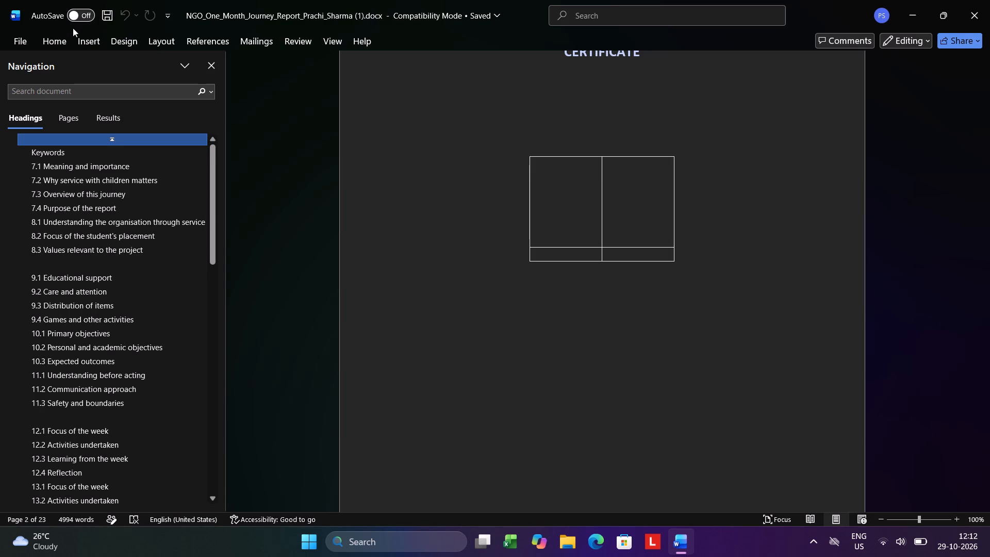
{"action": "left_click", "coordinate": [82, 38]}
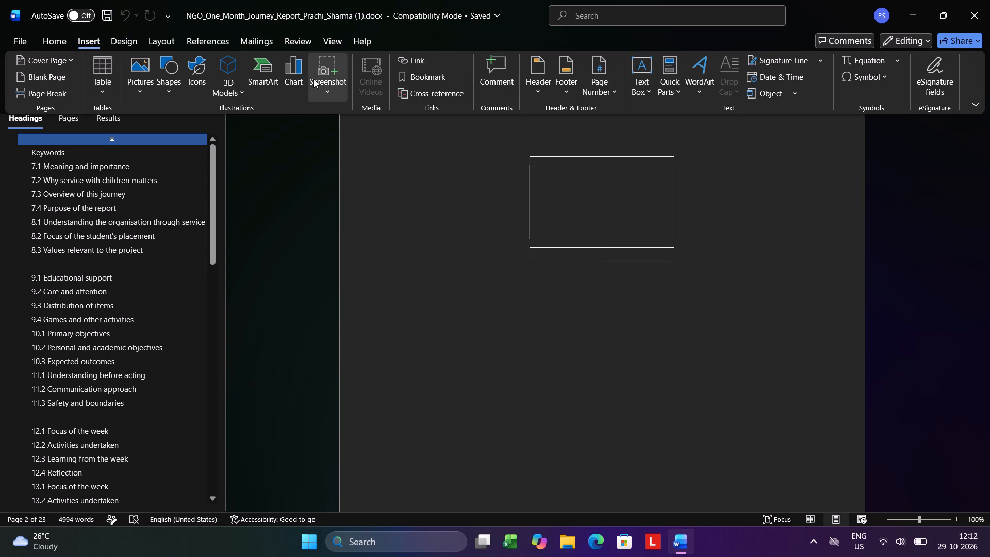
{"action": "left_click", "coordinate": [133, 77]}
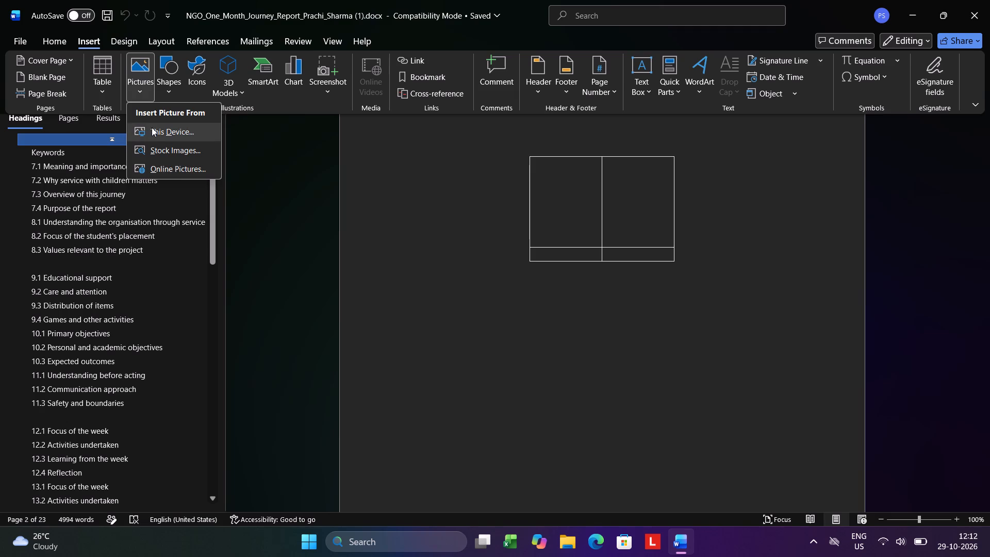
{"action": "left_click", "coordinate": [154, 131]}
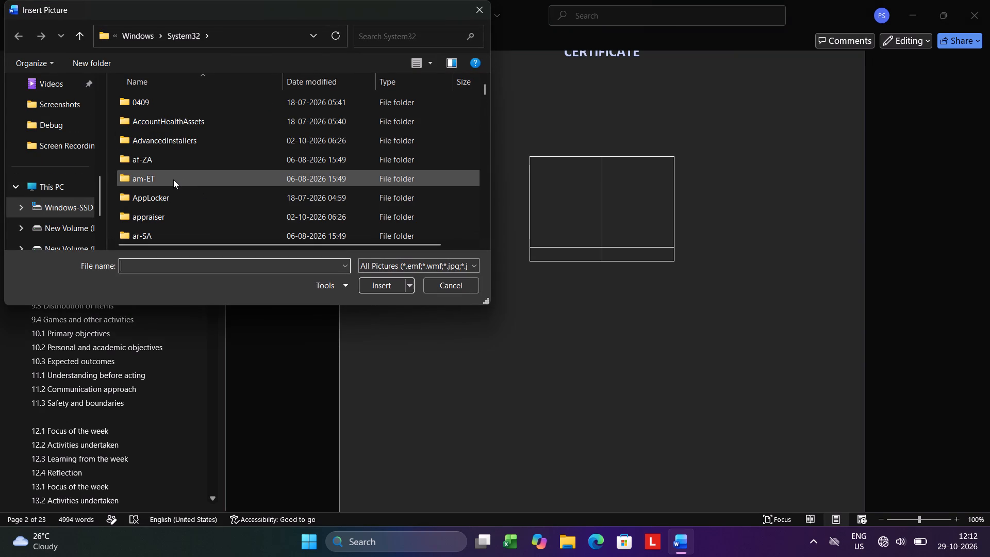
Look through the contents of the System32 folder for a picture to insert.
{"action": "scroll", "coordinate": [173, 179], "scroll_direction": "down", "scroll_amount": 2}
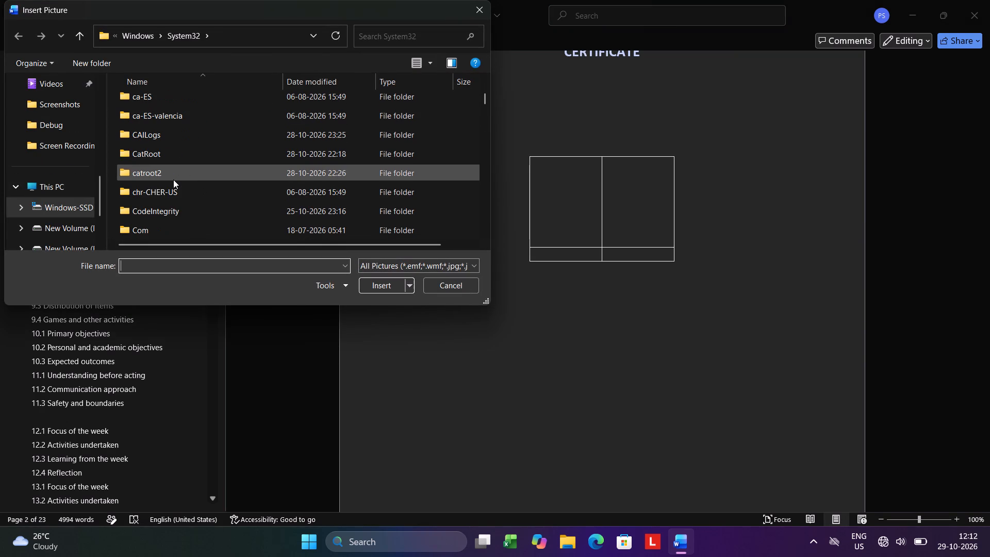
{"action": "scroll", "coordinate": [173, 179], "scroll_direction": "down", "scroll_amount": 3}
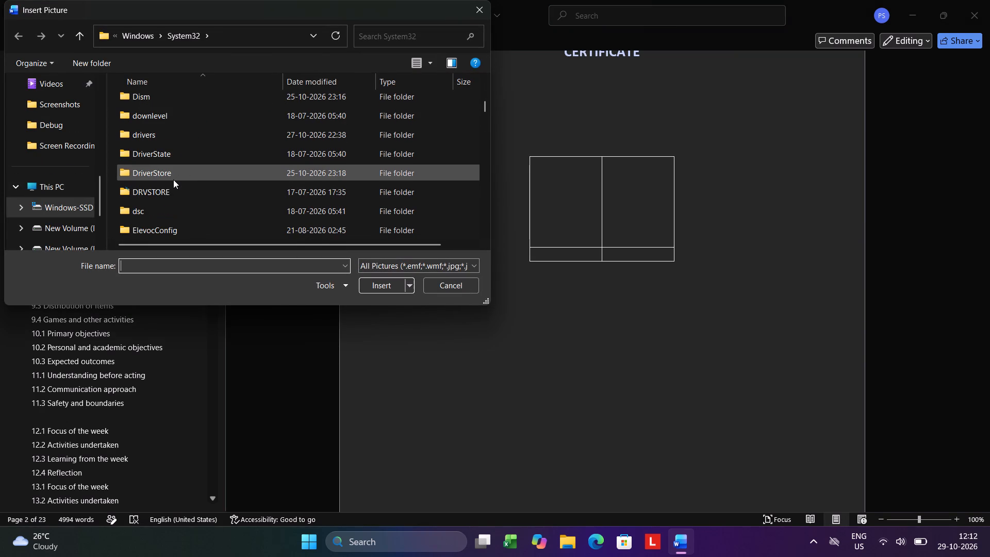
{"action": "scroll", "coordinate": [173, 179], "scroll_direction": "down", "scroll_amount": 4}
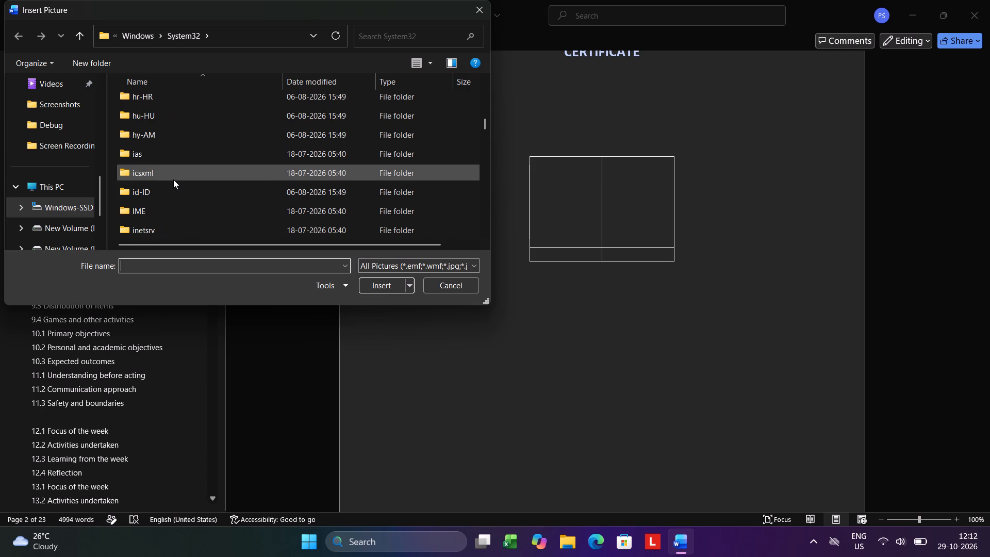
{"action": "scroll", "coordinate": [173, 179], "scroll_direction": "down", "scroll_amount": 2}
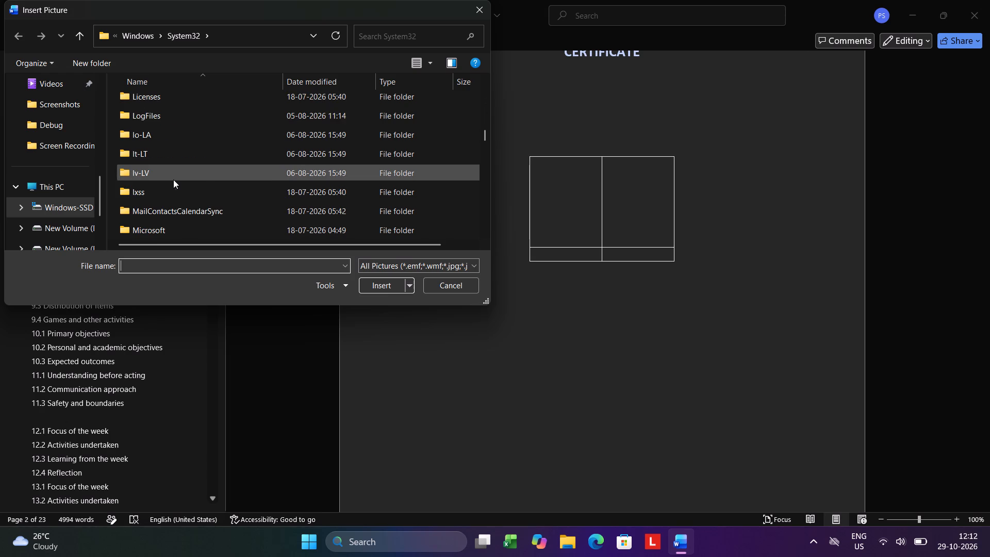
{"action": "scroll", "coordinate": [173, 179], "scroll_direction": "down", "scroll_amount": 3}
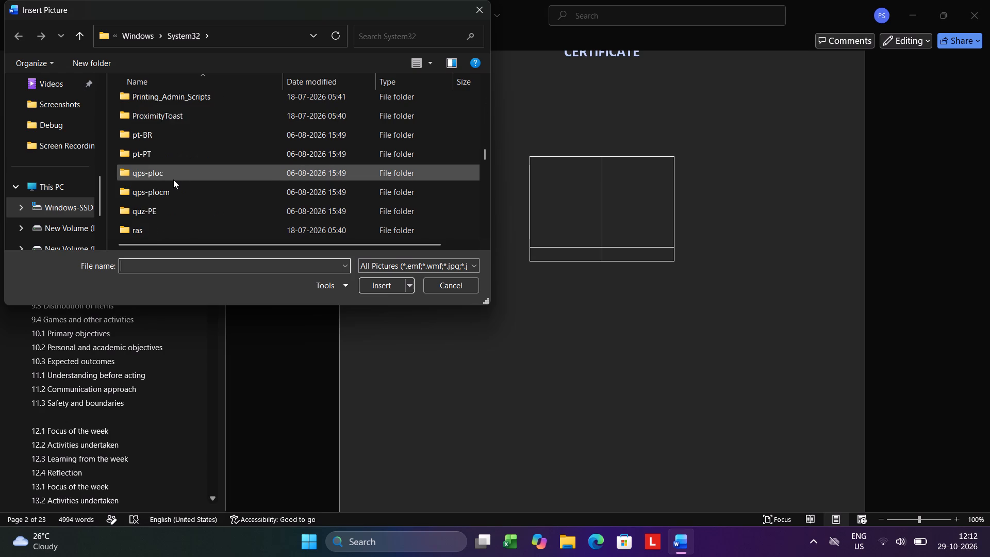
{"action": "scroll", "coordinate": [173, 179], "scroll_direction": "down", "scroll_amount": 3}
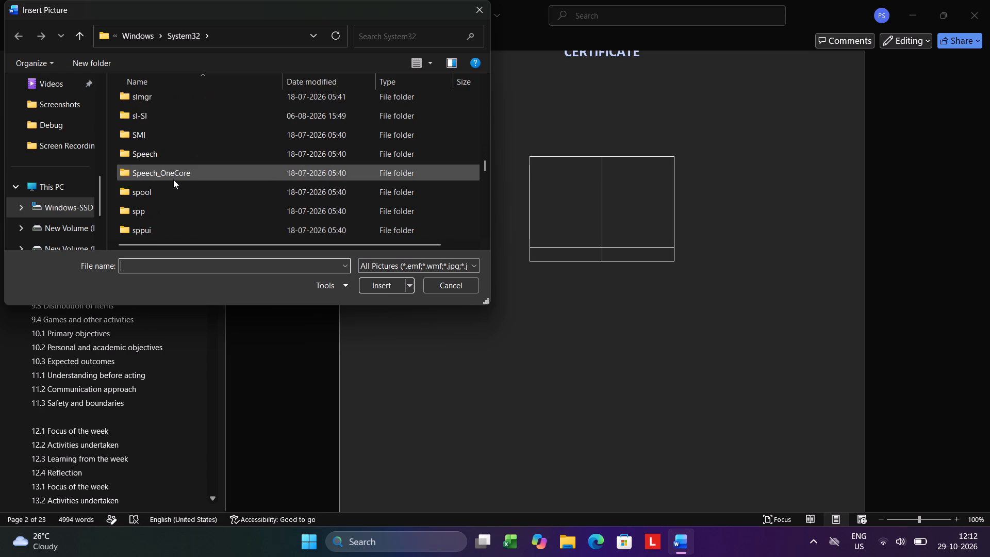
{"action": "scroll", "coordinate": [173, 179], "scroll_direction": "down", "scroll_amount": 3}
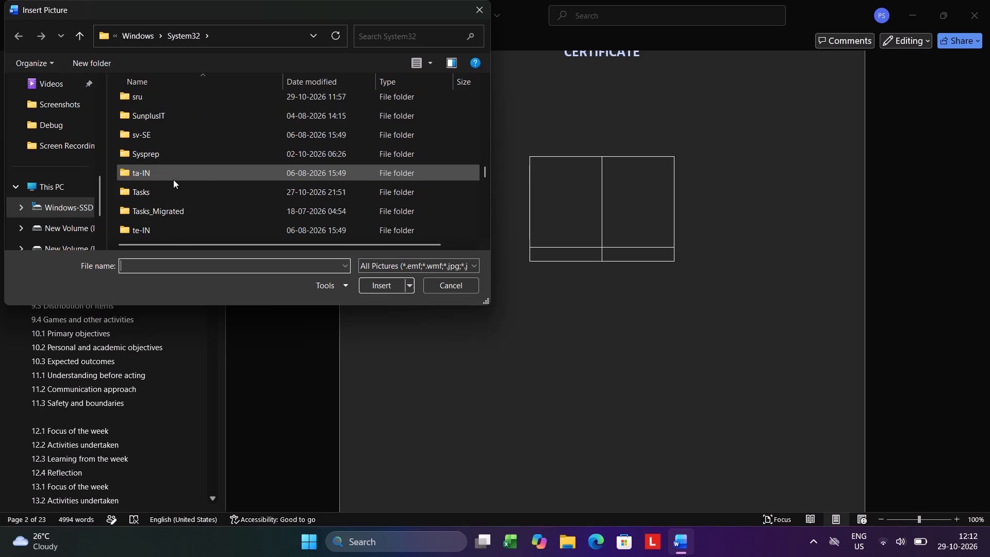
{"action": "scroll", "coordinate": [173, 179], "scroll_direction": "down", "scroll_amount": 3}
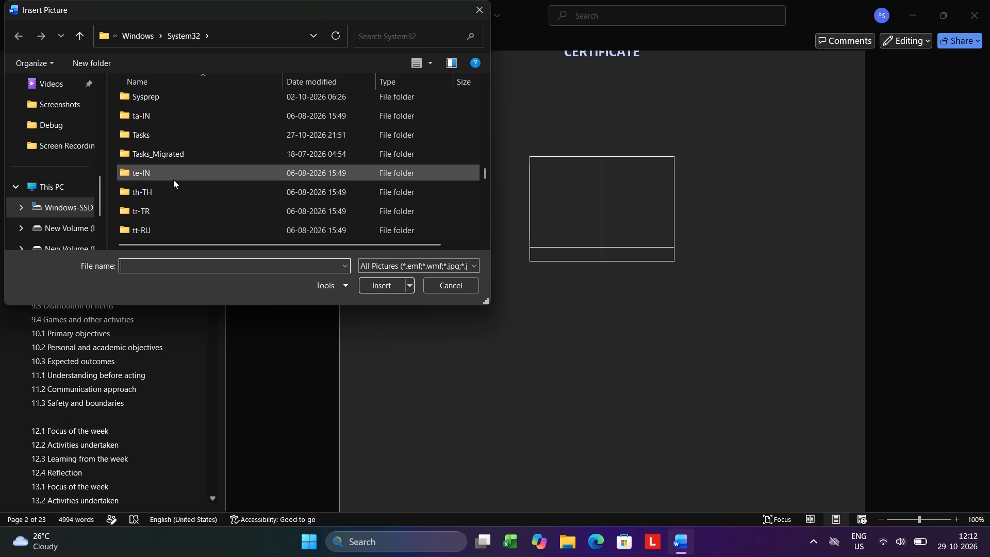
{"action": "scroll", "coordinate": [173, 179], "scroll_direction": "down", "scroll_amount": 3}
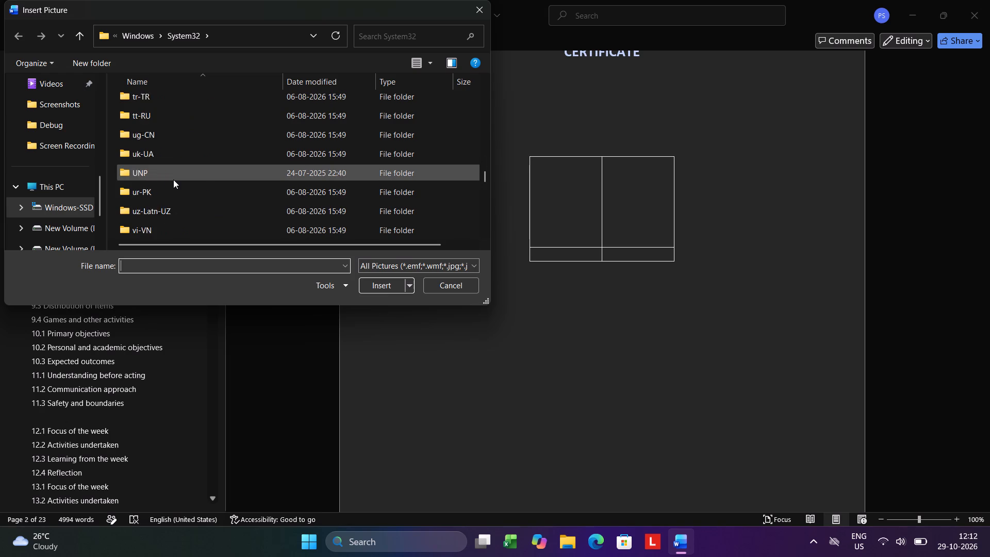
{"action": "scroll", "coordinate": [173, 179], "scroll_direction": "down", "scroll_amount": 3}
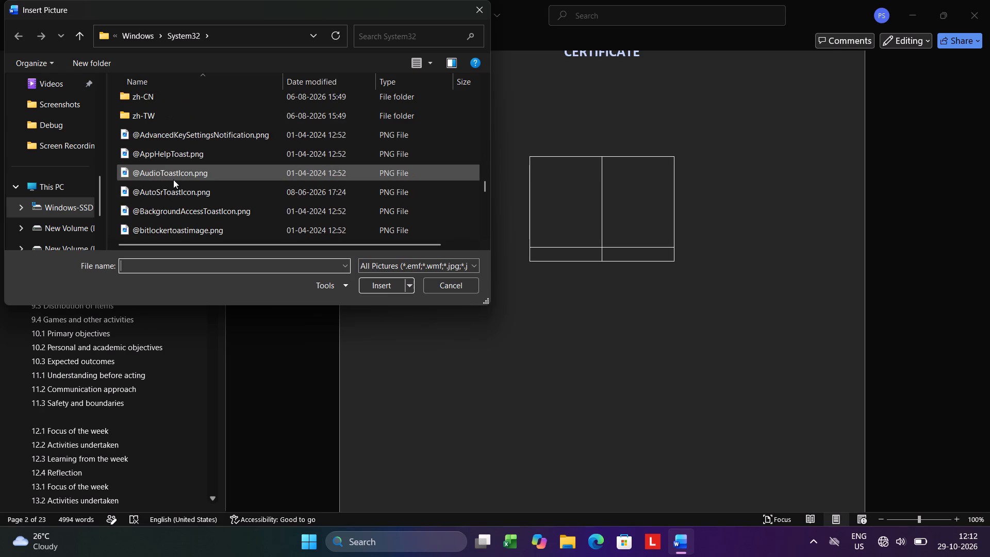
{"action": "scroll", "coordinate": [173, 179], "scroll_direction": "up", "scroll_amount": 6}
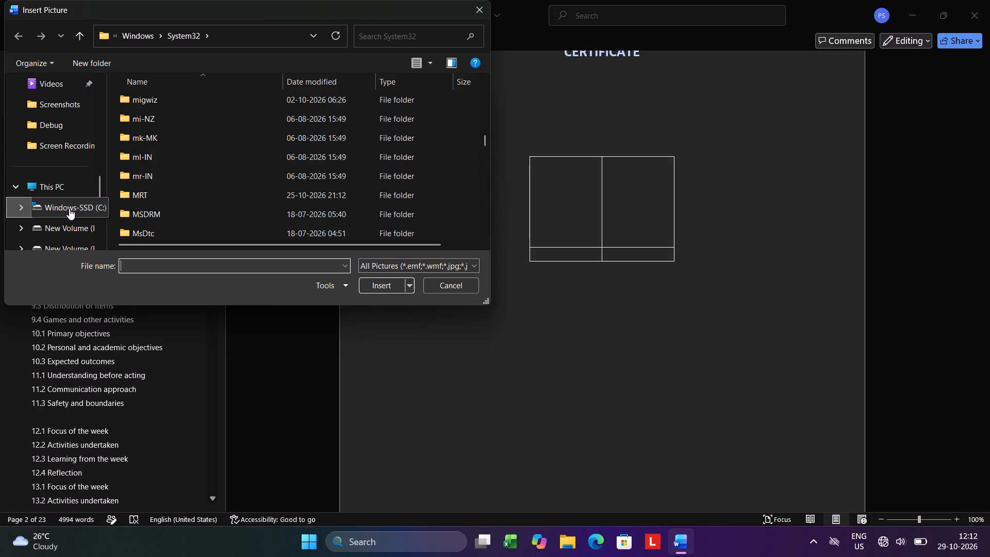
Browse the Screenshots folder for the picture to insert.
{"action": "left_click", "coordinate": [64, 100]}
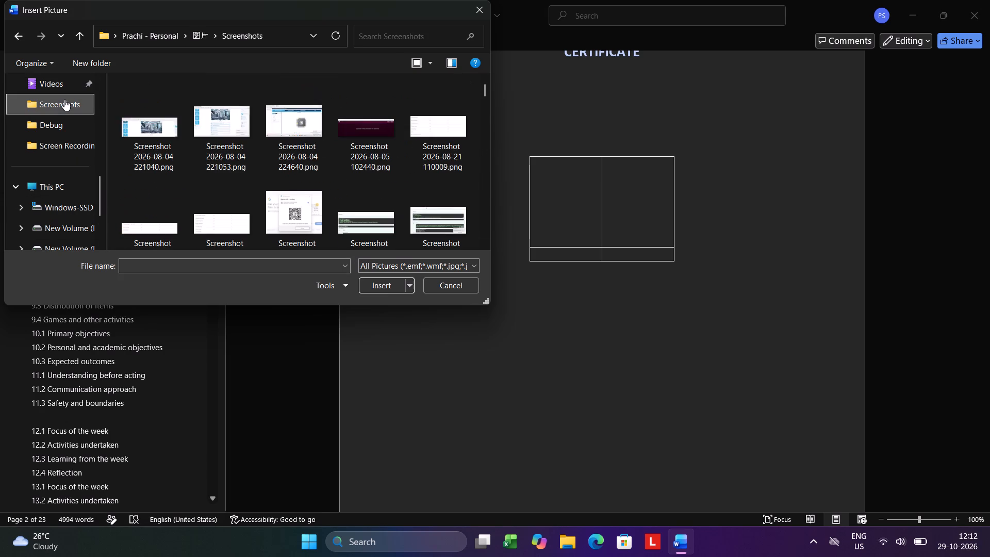
{"action": "scroll", "coordinate": [200, 154], "scroll_direction": "down", "scroll_amount": 20}
{"action": "scroll", "coordinate": [200, 154], "scroll_direction": "down", "scroll_amount": 20}
{"action": "scroll", "coordinate": [200, 154], "scroll_direction": "down", "scroll_amount": 20}
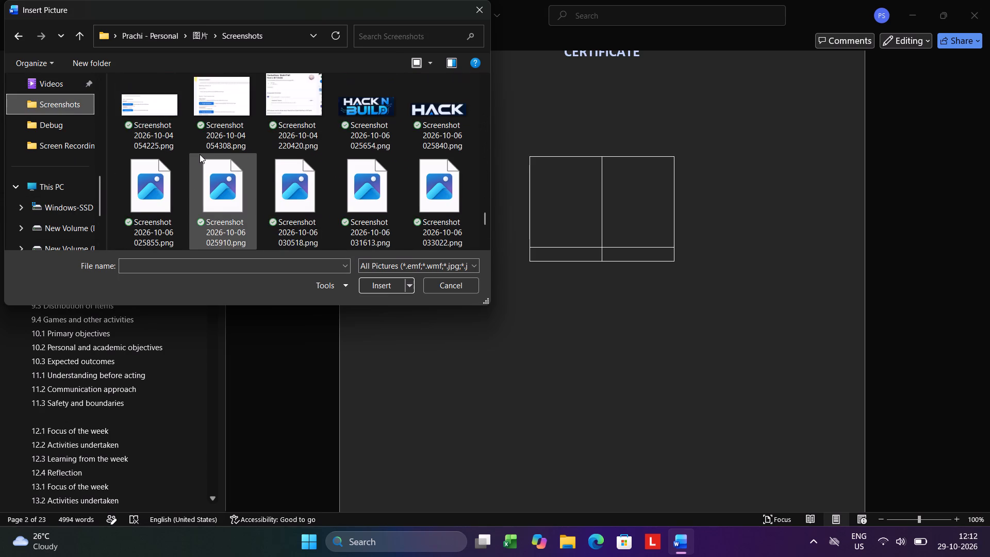
{"action": "scroll", "coordinate": [200, 154], "scroll_direction": "down", "scroll_amount": 14}
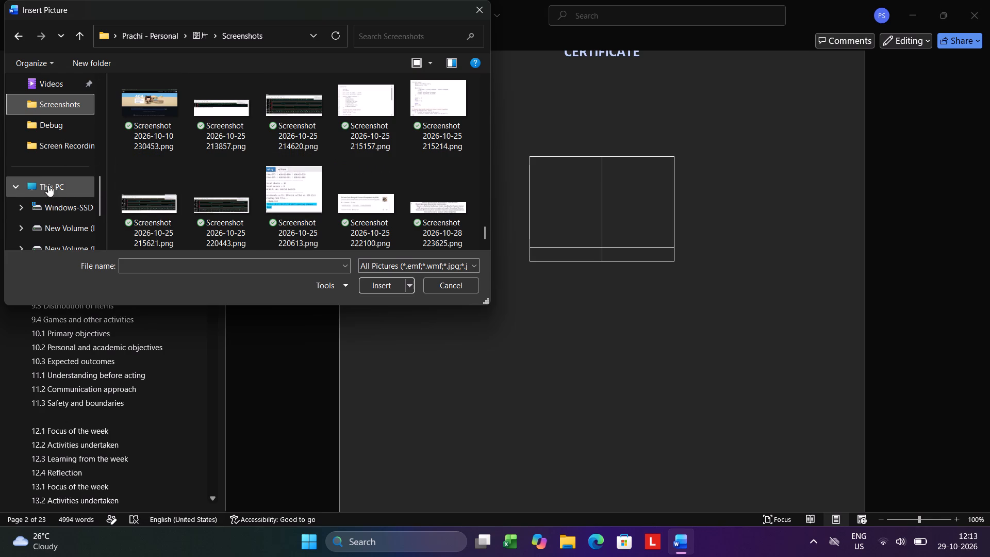
Look through the Pictures and Documents folders for the picture to insert.
{"action": "scroll", "coordinate": [39, 179], "scroll_direction": "up", "scroll_amount": 1}
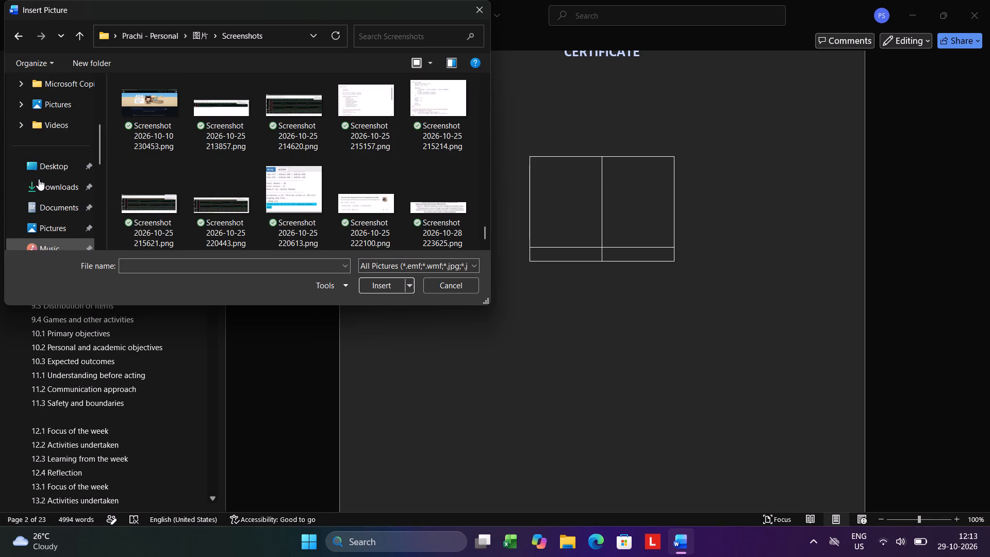
{"action": "scroll", "coordinate": [39, 179], "scroll_direction": "up", "scroll_amount": 1}
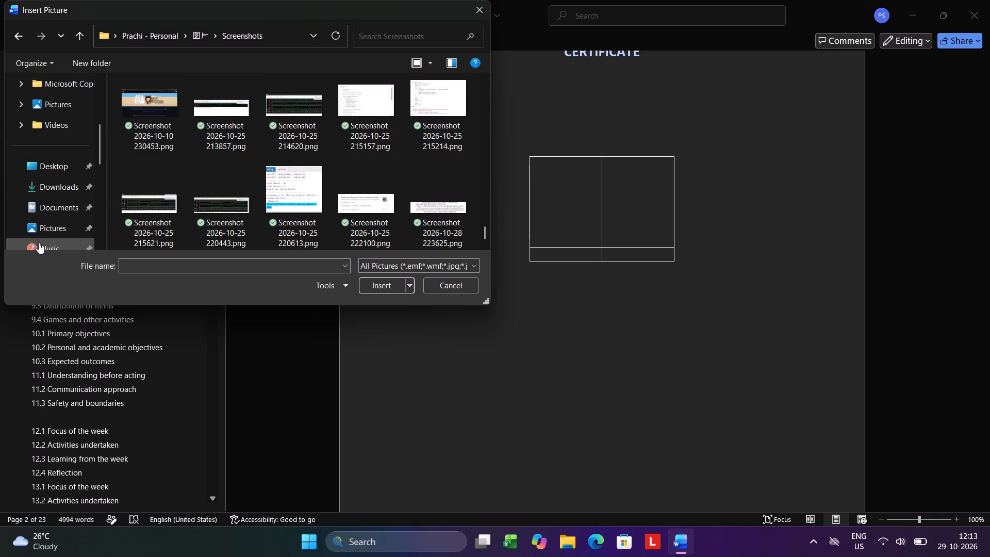
{"action": "left_click", "coordinate": [38, 234]}
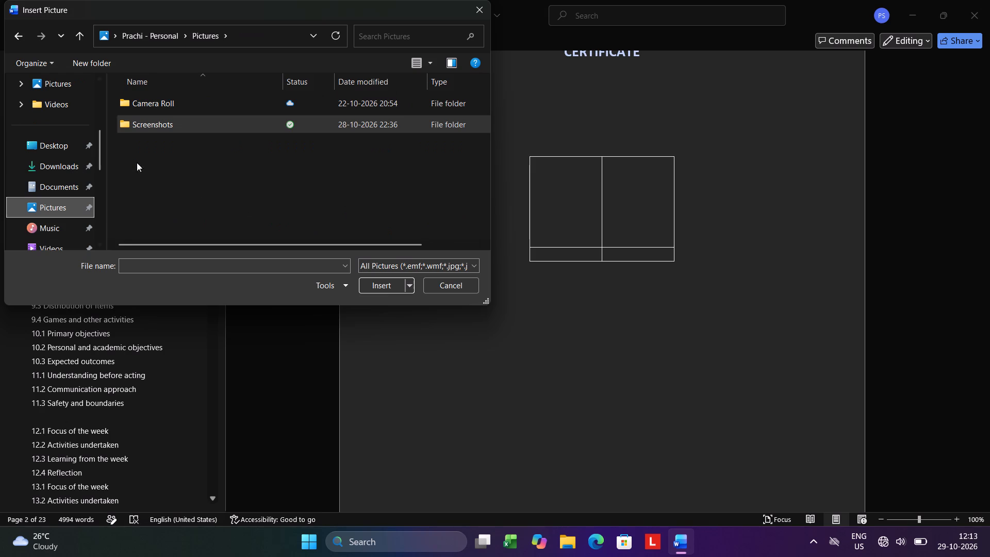
{"action": "left_click", "coordinate": [140, 109]}
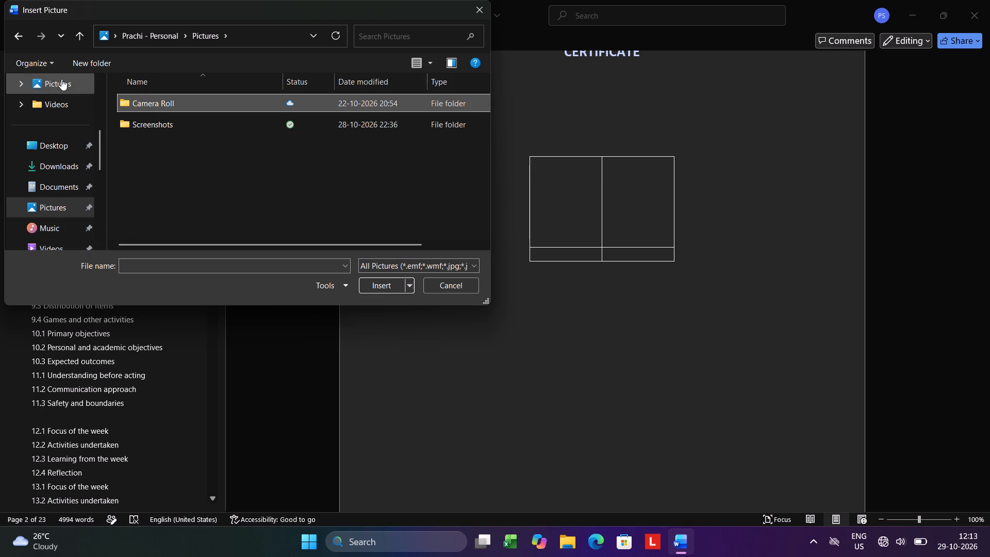
{"action": "left_click", "coordinate": [146, 104]}
{"action": "double_click", "coordinate": [146, 104]}
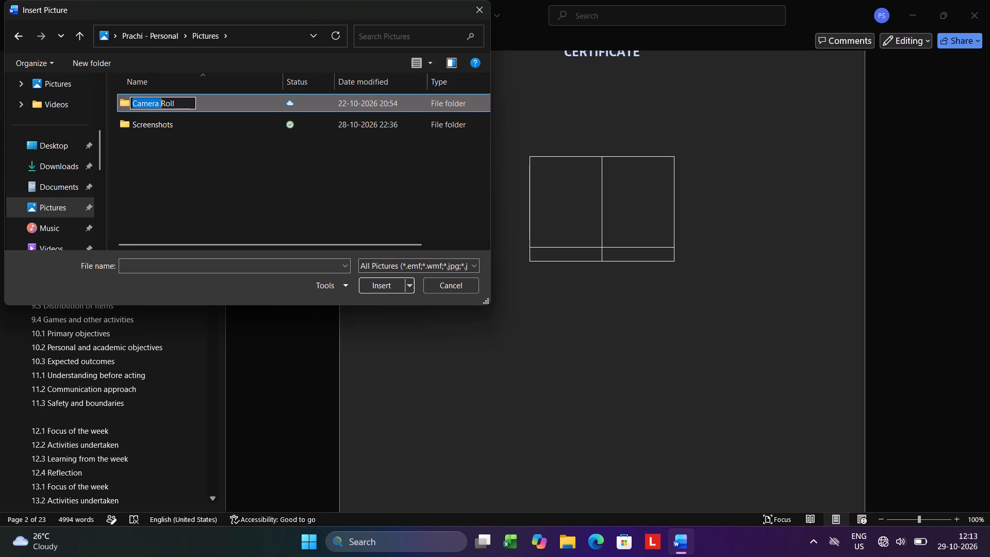
{"action": "left_click", "coordinate": [144, 124]}
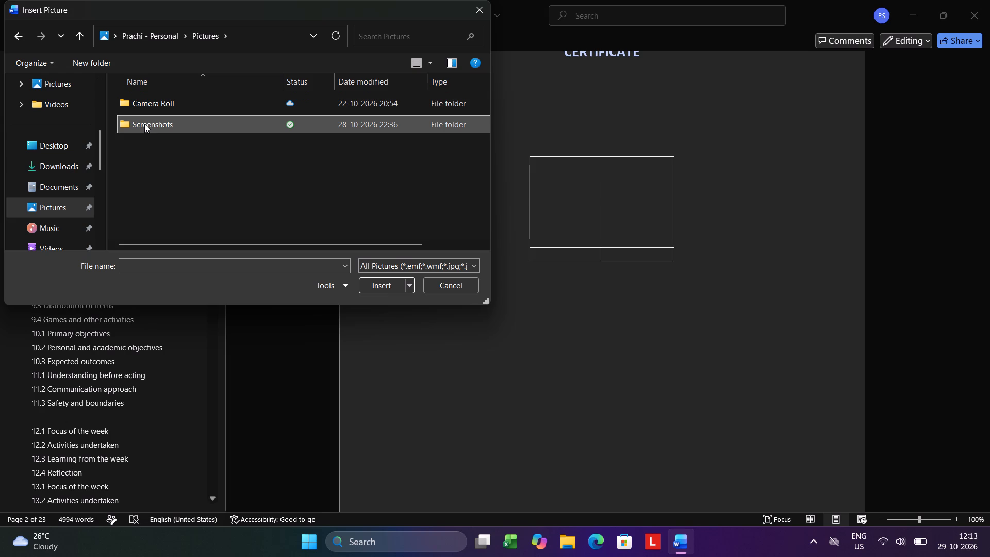
{"action": "left_click", "coordinate": [144, 124]}
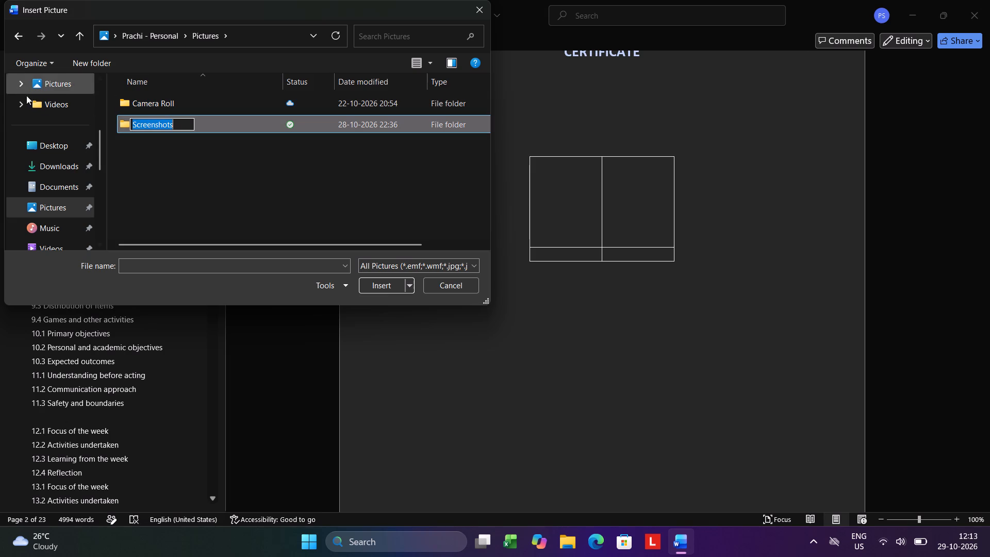
{"action": "left_click", "coordinate": [189, 200]}
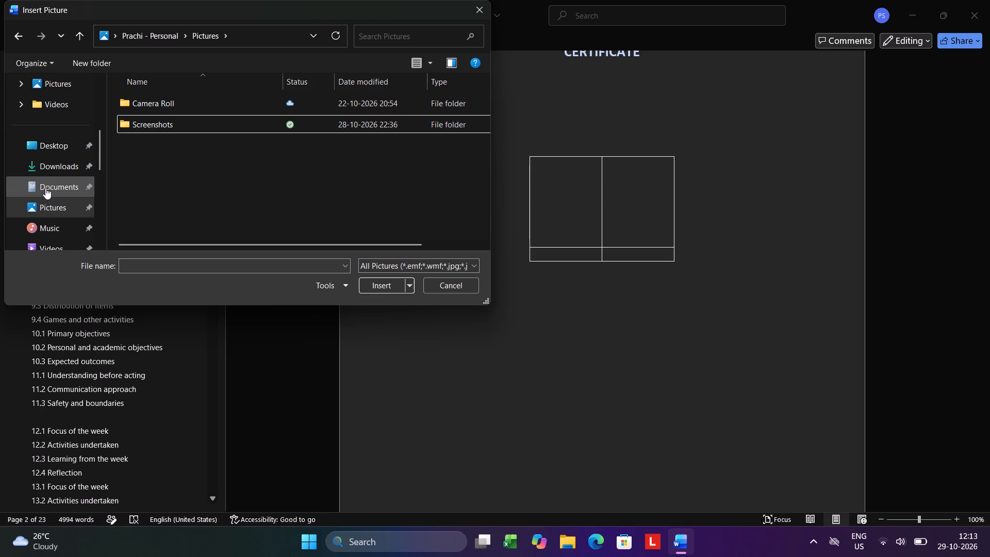
{"action": "left_click", "coordinate": [45, 188]}
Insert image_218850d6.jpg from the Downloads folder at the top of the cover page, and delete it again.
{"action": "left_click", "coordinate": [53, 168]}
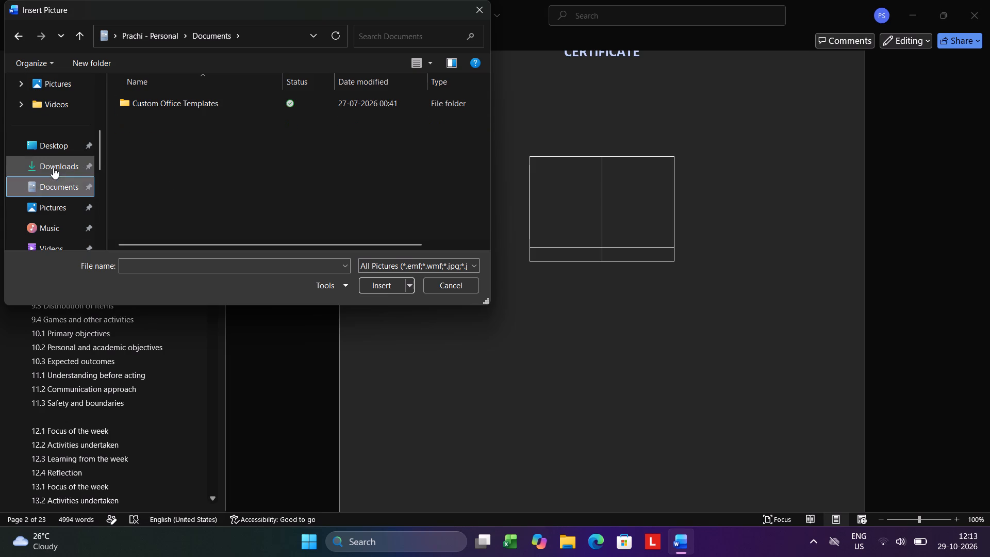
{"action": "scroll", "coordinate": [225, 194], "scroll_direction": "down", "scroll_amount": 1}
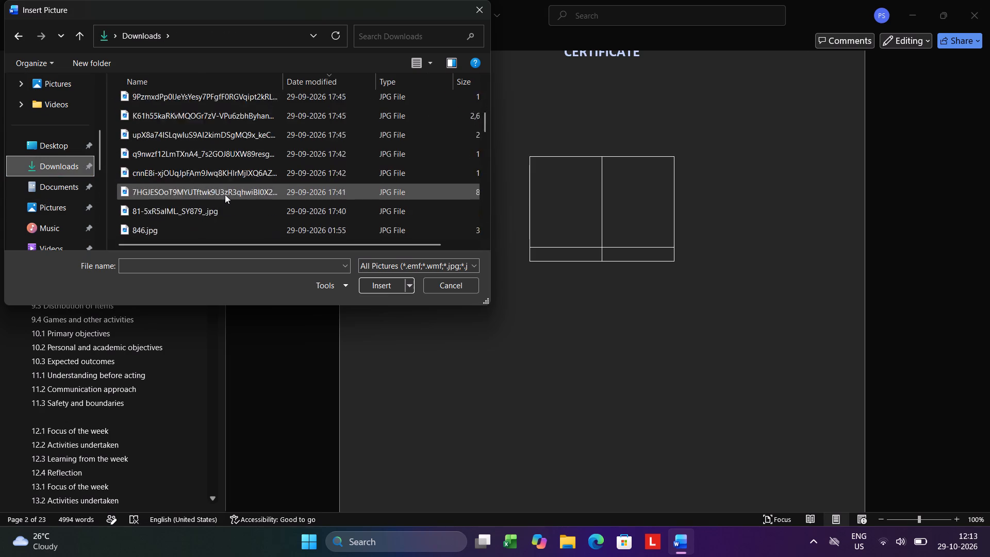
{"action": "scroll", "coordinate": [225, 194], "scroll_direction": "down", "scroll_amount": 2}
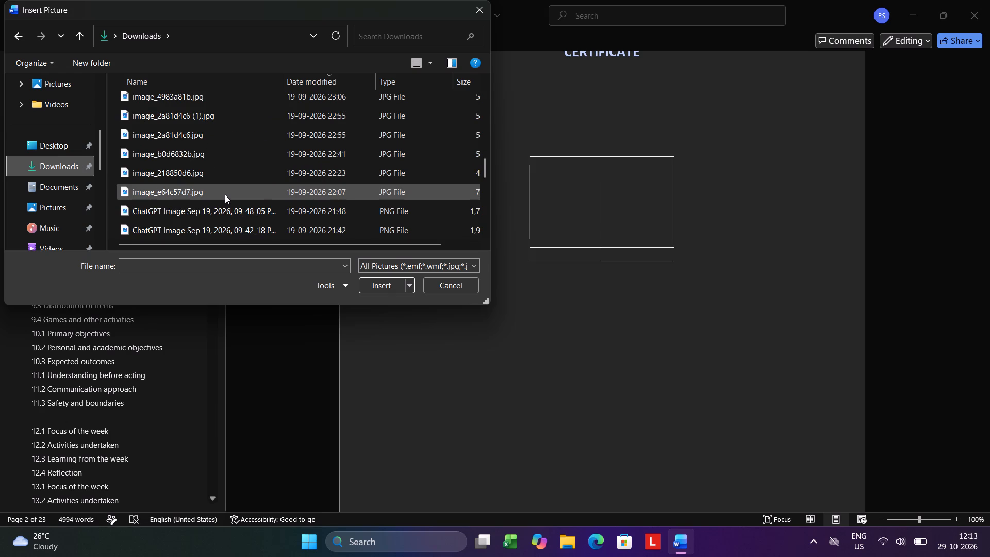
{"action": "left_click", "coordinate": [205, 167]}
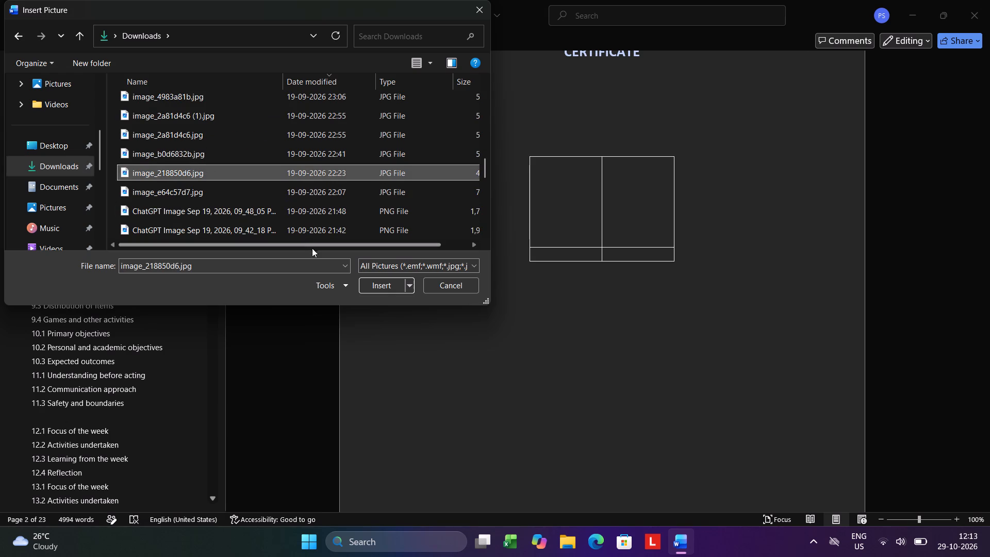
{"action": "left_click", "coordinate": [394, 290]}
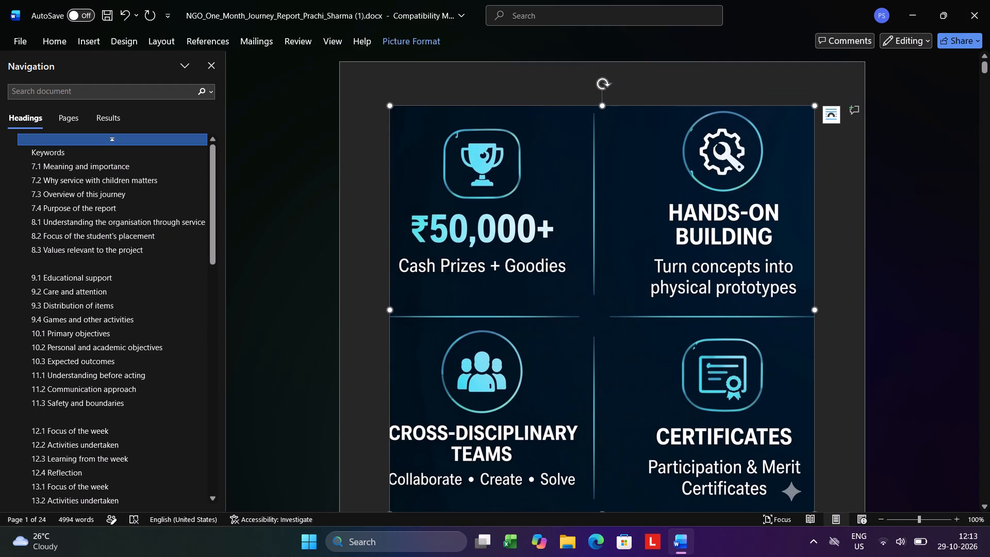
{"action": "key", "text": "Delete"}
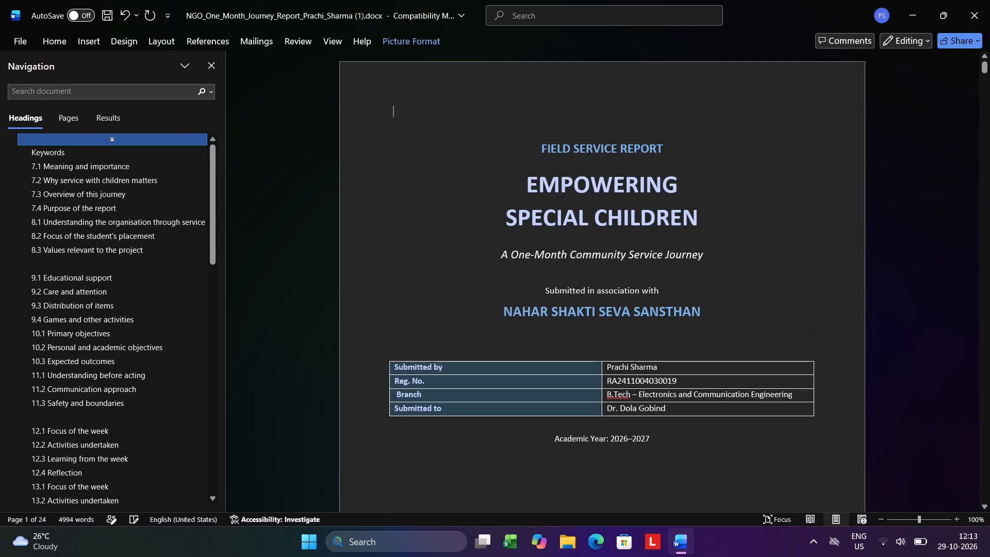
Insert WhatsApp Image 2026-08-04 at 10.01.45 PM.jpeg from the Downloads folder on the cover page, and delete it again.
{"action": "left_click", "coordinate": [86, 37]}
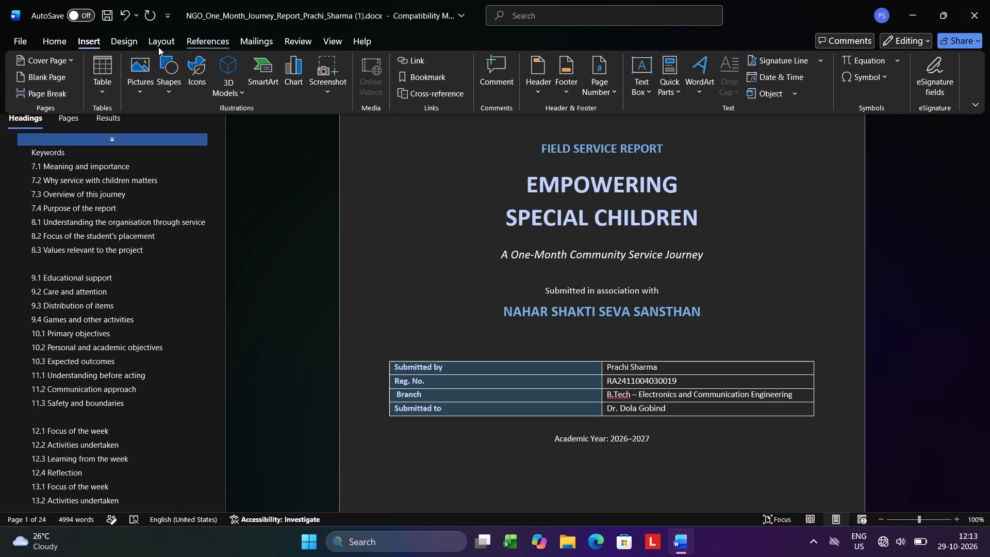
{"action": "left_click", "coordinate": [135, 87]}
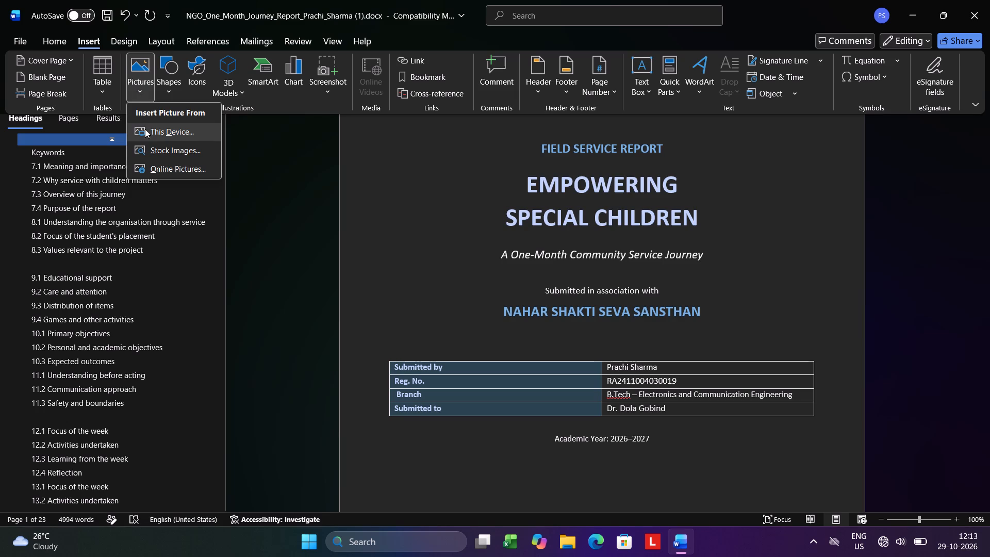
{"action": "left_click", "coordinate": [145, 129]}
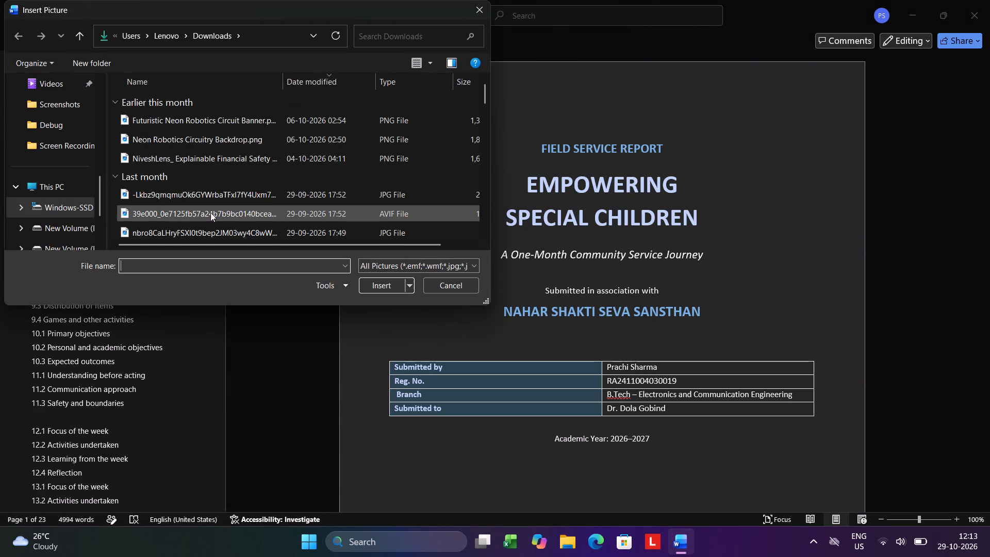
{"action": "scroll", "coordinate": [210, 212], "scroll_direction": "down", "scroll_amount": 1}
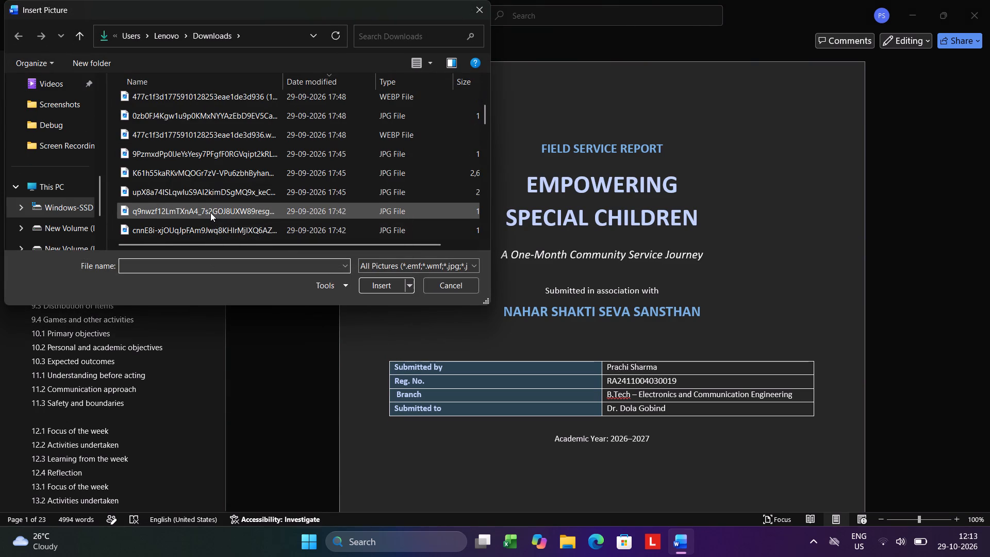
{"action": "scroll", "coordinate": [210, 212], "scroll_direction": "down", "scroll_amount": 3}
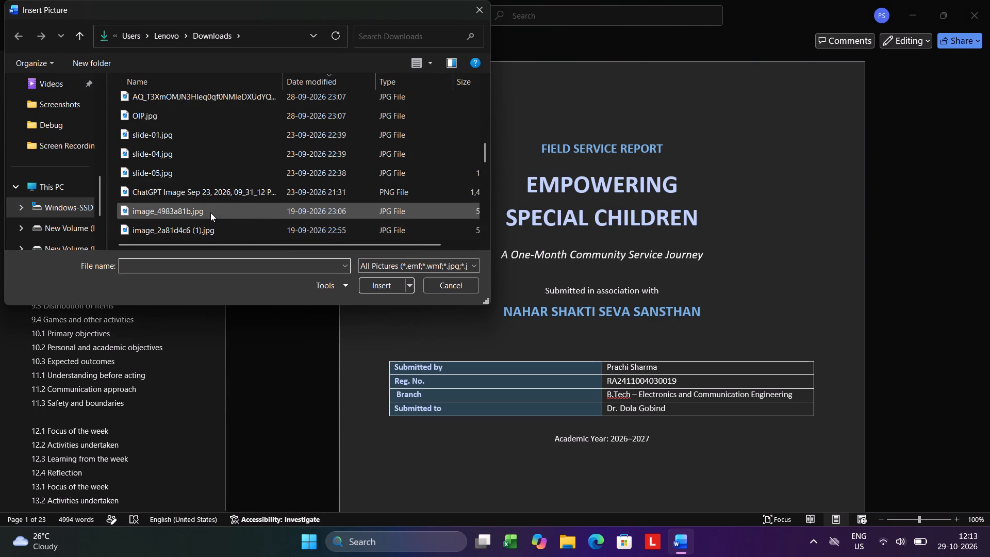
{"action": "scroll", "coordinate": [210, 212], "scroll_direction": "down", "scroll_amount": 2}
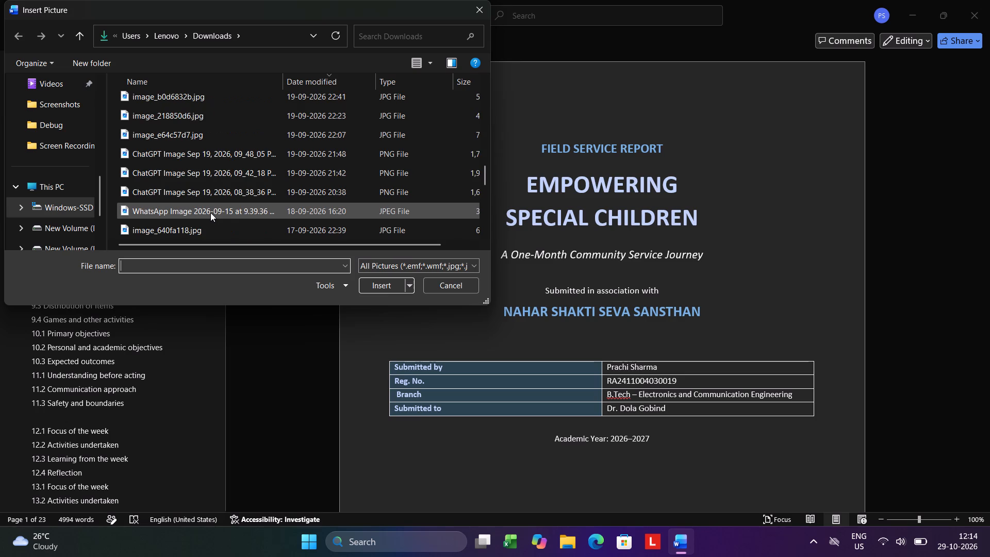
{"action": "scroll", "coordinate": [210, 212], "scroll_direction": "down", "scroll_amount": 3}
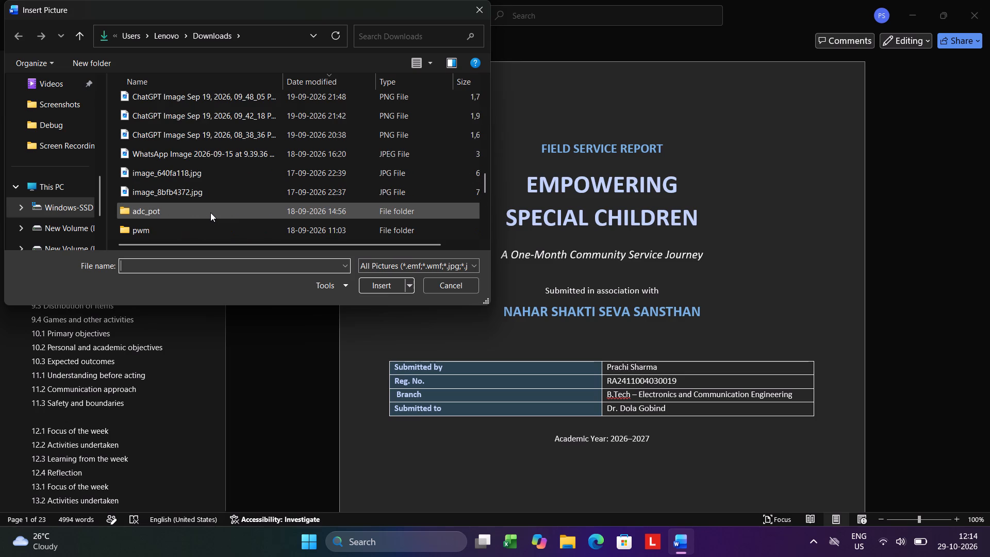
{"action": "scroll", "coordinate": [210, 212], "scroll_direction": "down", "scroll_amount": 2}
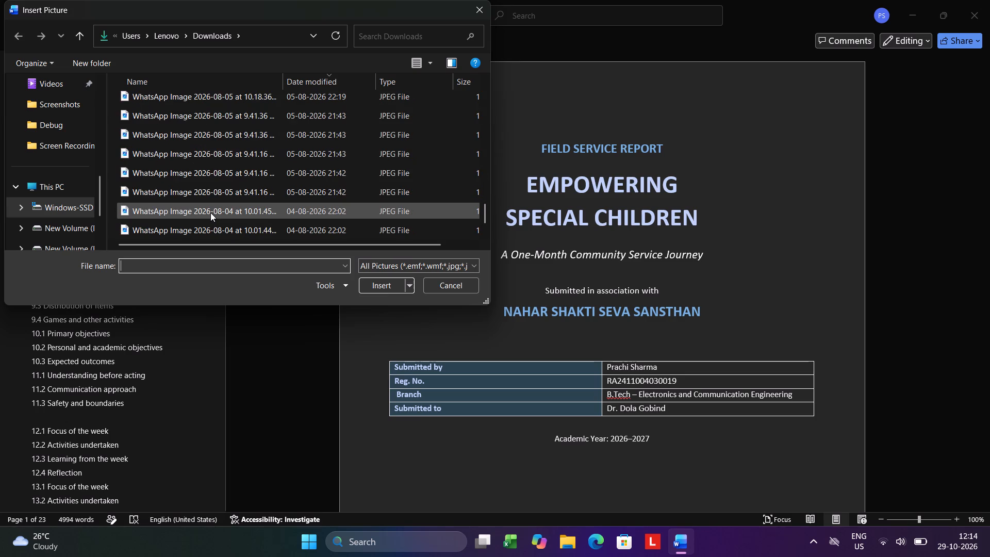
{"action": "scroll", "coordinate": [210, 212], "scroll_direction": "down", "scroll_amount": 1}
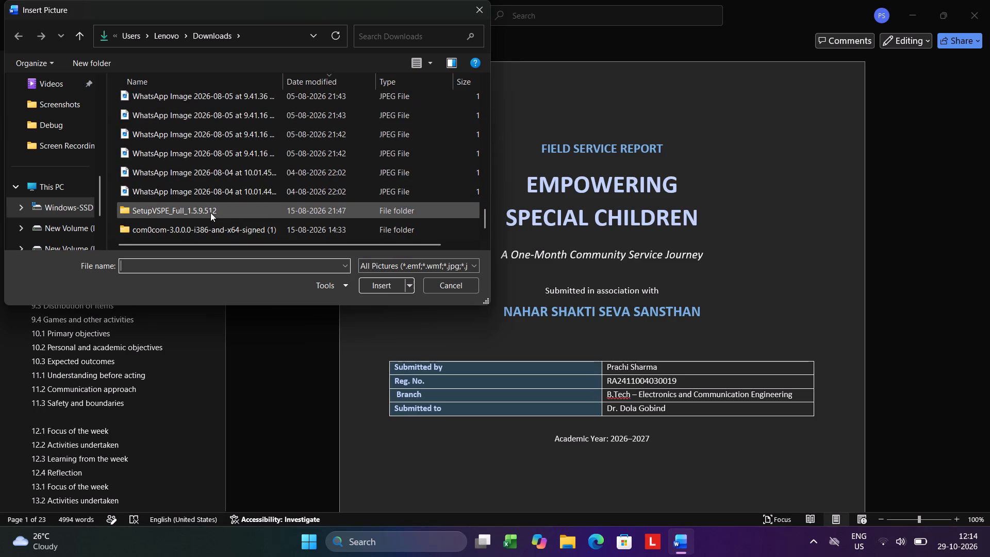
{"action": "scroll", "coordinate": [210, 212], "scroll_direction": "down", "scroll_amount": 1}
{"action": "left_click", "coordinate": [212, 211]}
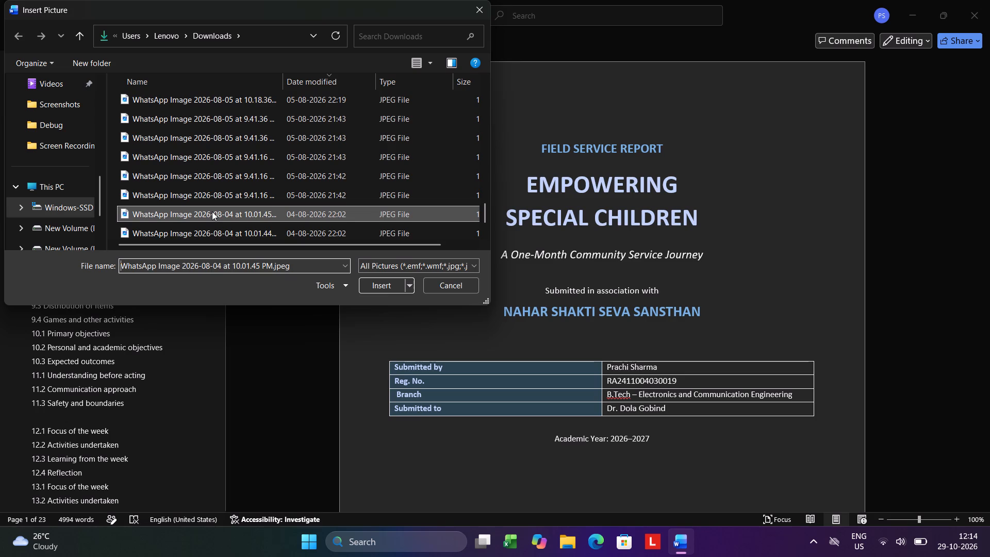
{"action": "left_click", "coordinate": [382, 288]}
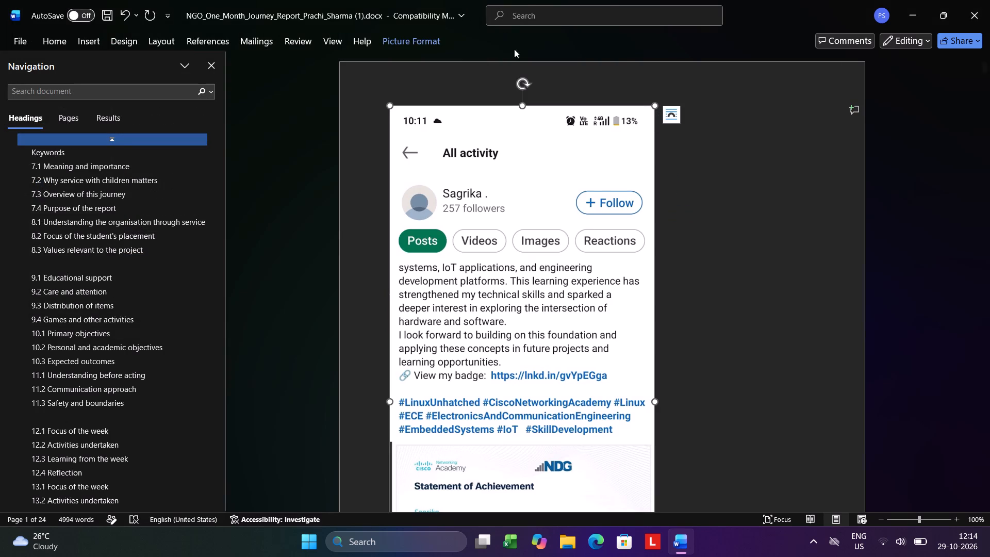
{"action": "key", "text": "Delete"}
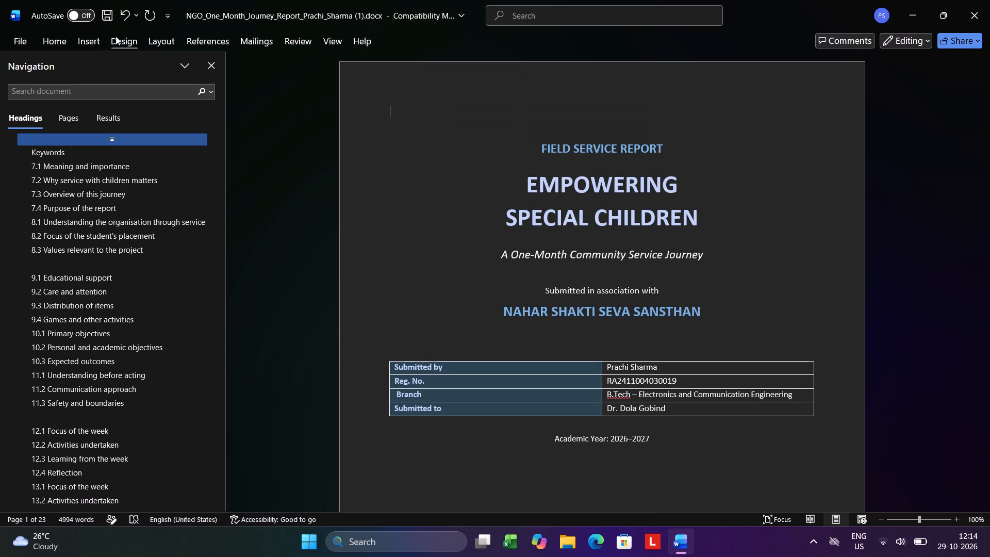
Insert the SRM Institute of Science and Technology logo picture from this device above the FIELD SERVICE REPORT title.
{"action": "left_click", "coordinate": [97, 44]}
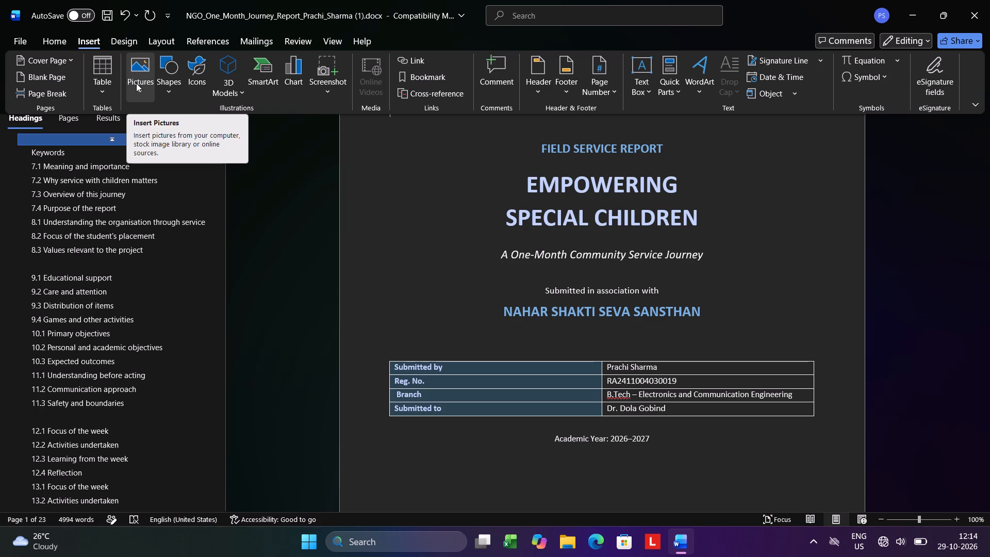
{"action": "left_click", "coordinate": [136, 83]}
{"action": "left_click", "coordinate": [160, 130]}
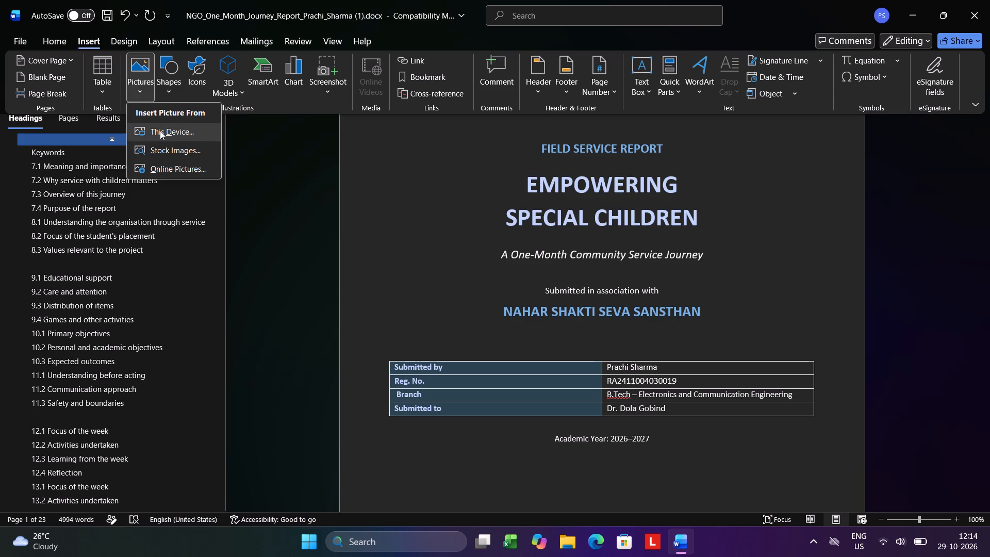
Insert the picture WhatsApp Image 2026-08-05 at 10.28.14 PM.jpeg from the Downloads folder above the FIELD SERVICE REPORT title.
{"action": "scroll", "coordinate": [209, 216], "scroll_direction": "down", "scroll_amount": 2}
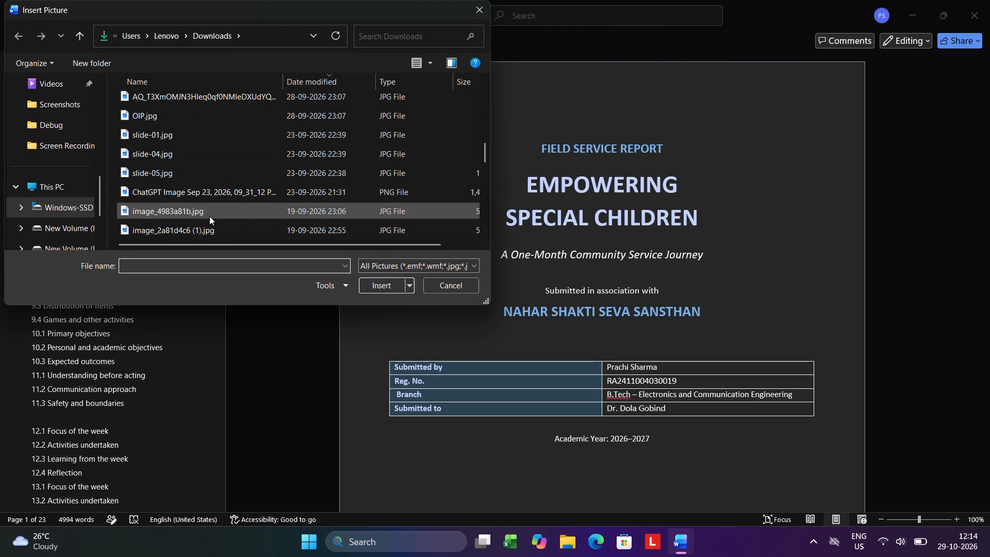
{"action": "scroll", "coordinate": [209, 216], "scroll_direction": "down", "scroll_amount": 4}
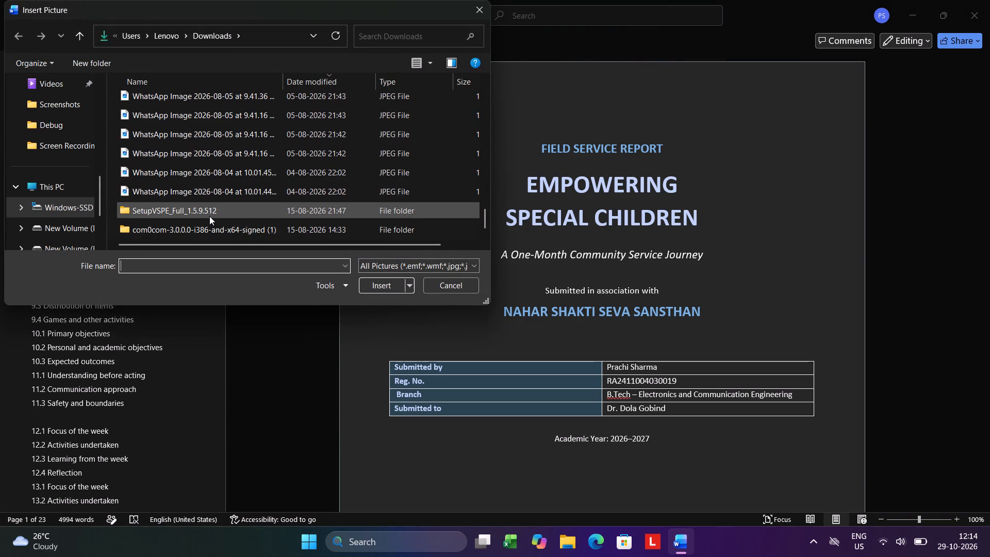
{"action": "scroll", "coordinate": [209, 216], "scroll_direction": "down", "scroll_amount": 3}
{"action": "scroll", "coordinate": [328, 233], "scroll_direction": "down", "scroll_amount": 1}
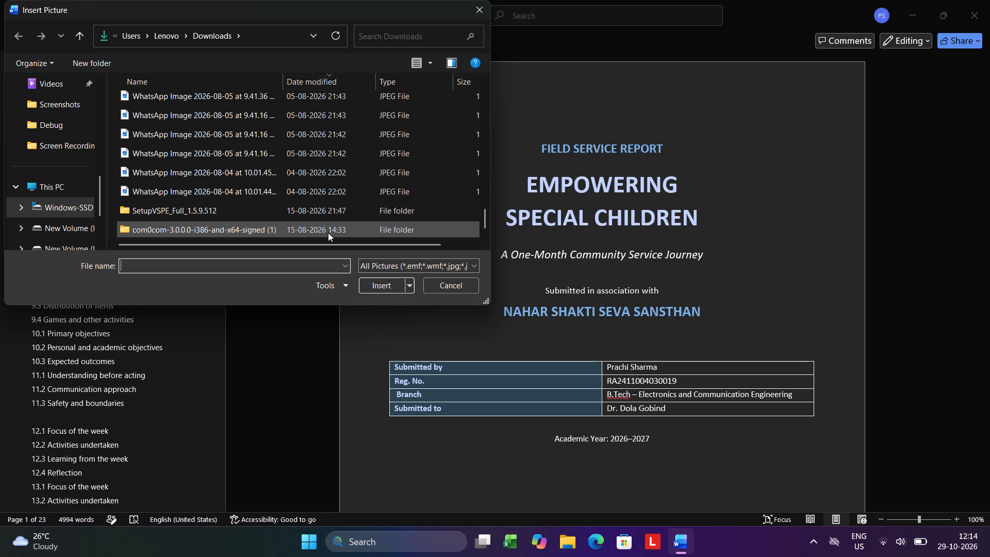
{"action": "scroll", "coordinate": [328, 233], "scroll_direction": "down", "scroll_amount": 1}
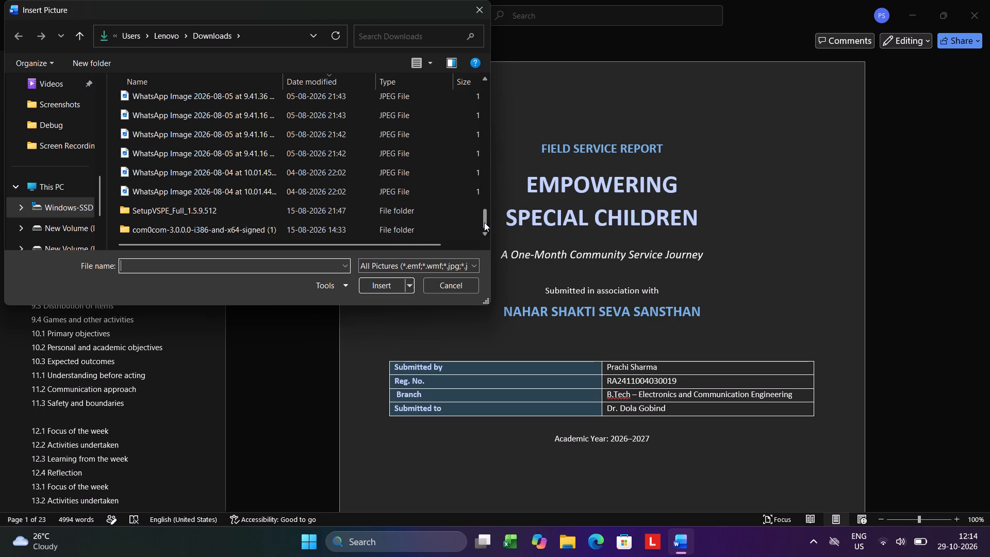
{"action": "left_click_drag", "start_coordinate": [484, 222], "coordinate": [488, 221]}
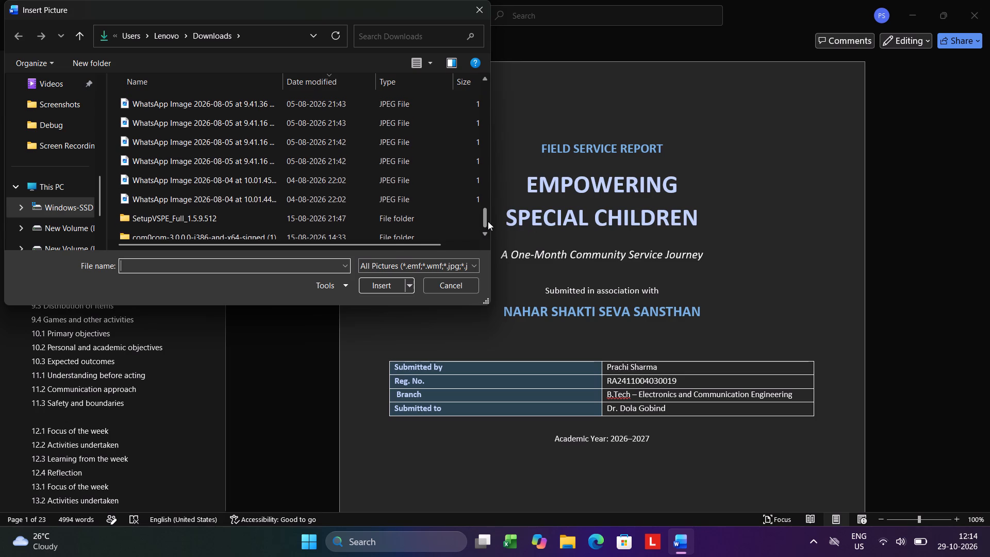
{"action": "left_click_drag", "start_coordinate": [488, 221], "coordinate": [482, 238]}
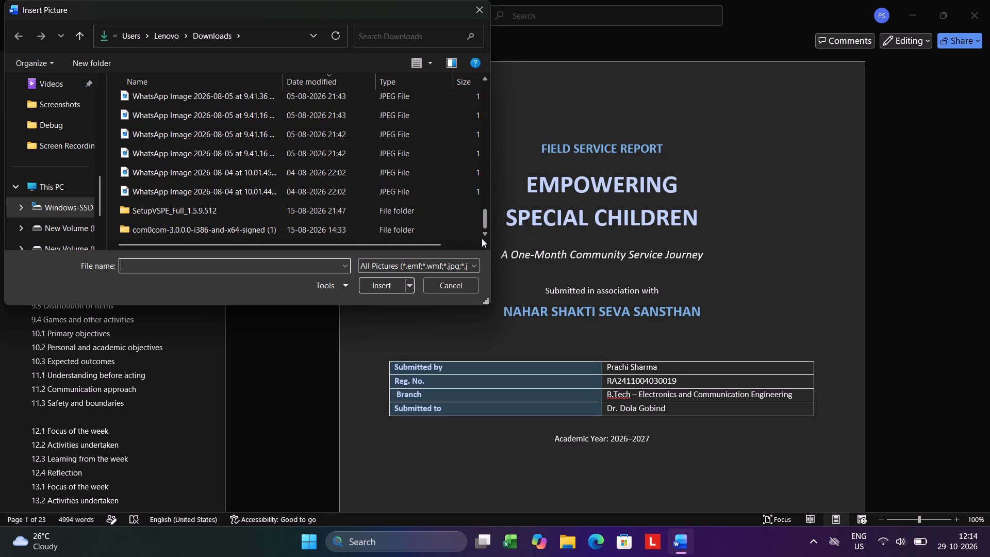
{"action": "left_click_drag", "start_coordinate": [482, 238], "coordinate": [484, 211]}
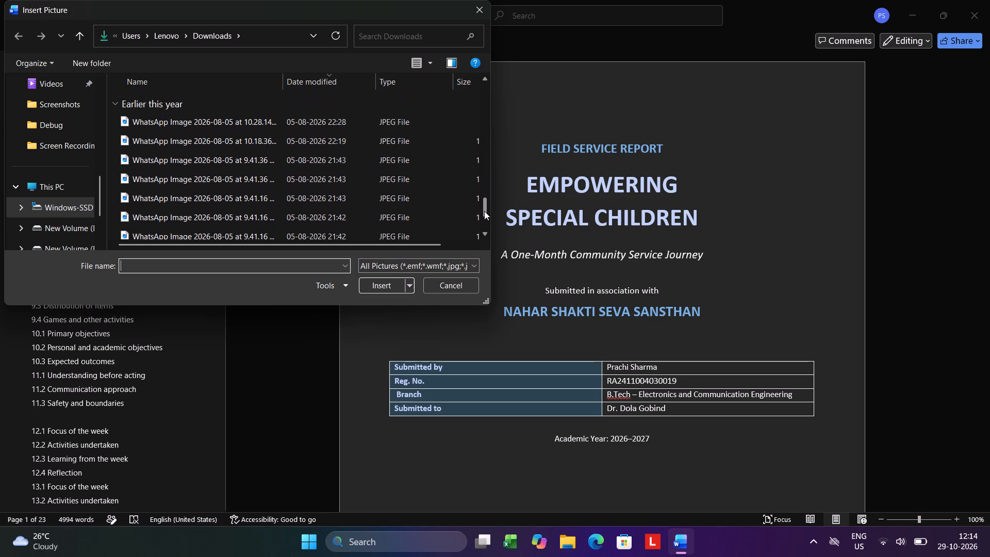
{"action": "left_click", "coordinate": [329, 120]}
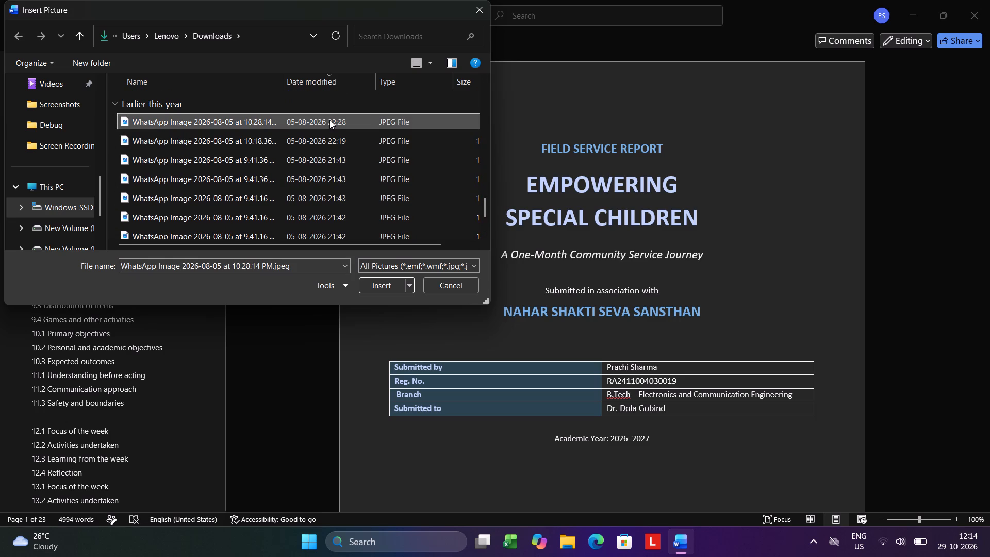
{"action": "left_click", "coordinate": [389, 291]}
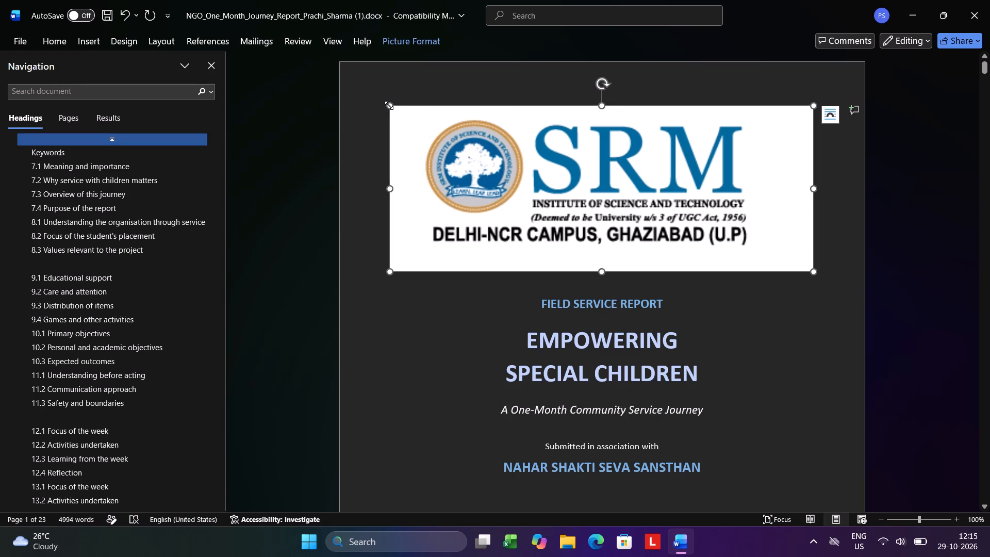
Shrink the SRM logo picture proportionally to about three quarters of the text width on the cover page.
{"action": "left_click_drag", "start_coordinate": [389, 106], "coordinate": [537, 126]}
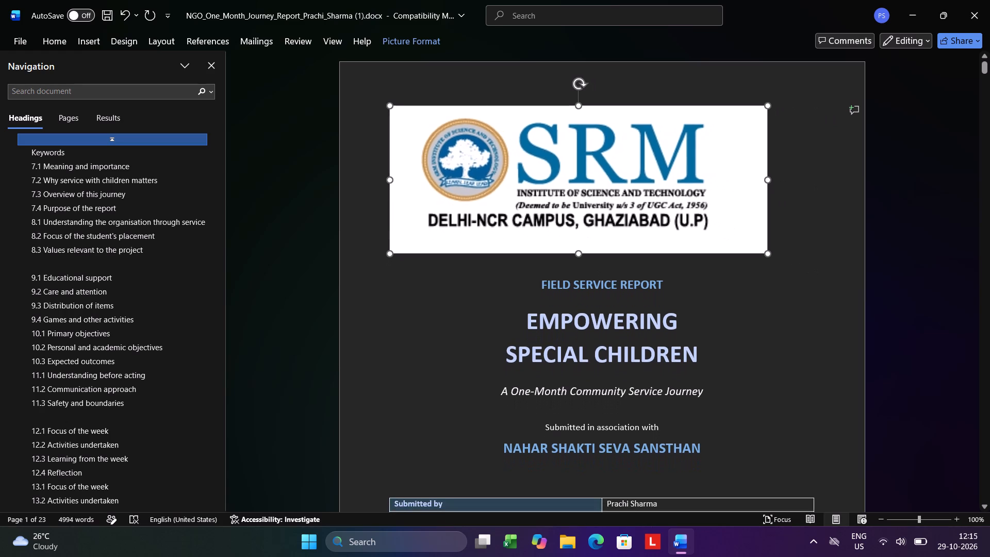
{"action": "left_click_drag", "start_coordinate": [537, 126], "coordinate": [416, 170]}
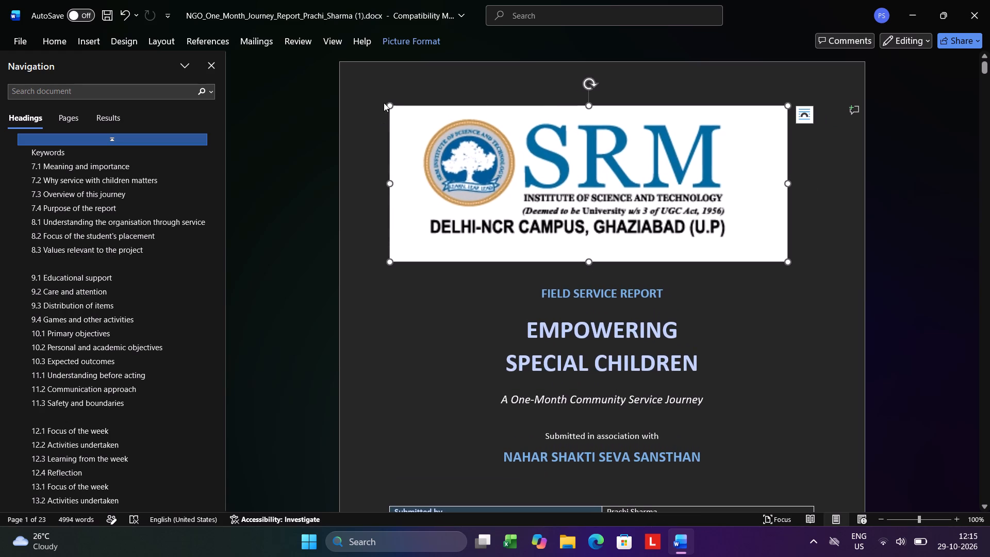
{"action": "left_click_drag", "start_coordinate": [390, 103], "coordinate": [496, 146]}
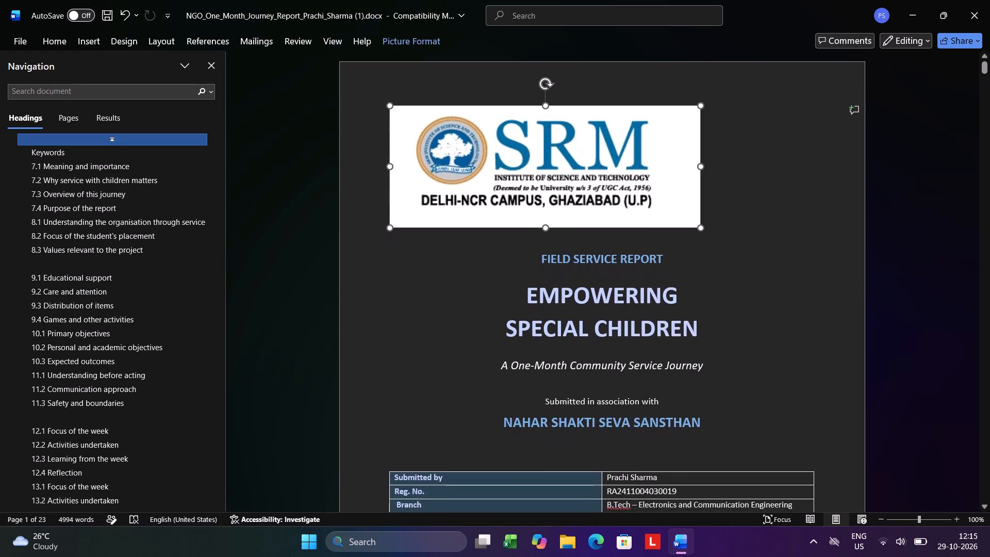
Shrink the SRM logo on the cover page to a little over a quarter of the text width, mirrored horizontally.
{"action": "left_click_drag", "start_coordinate": [496, 146], "coordinate": [585, 223]}
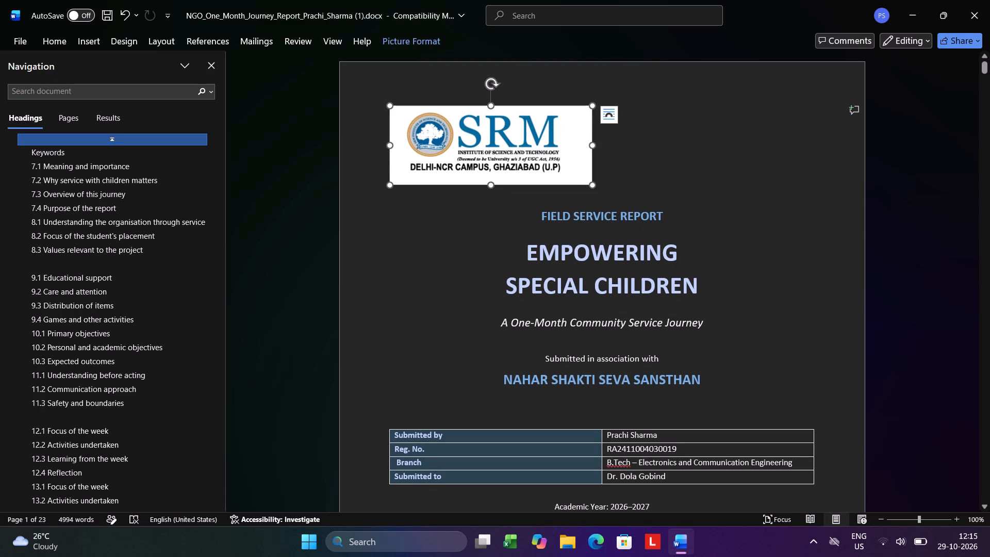
{"action": "left_click_drag", "start_coordinate": [508, 146], "coordinate": [609, 125]}
{"action": "left_click_drag", "start_coordinate": [595, 185], "coordinate": [552, 173]}
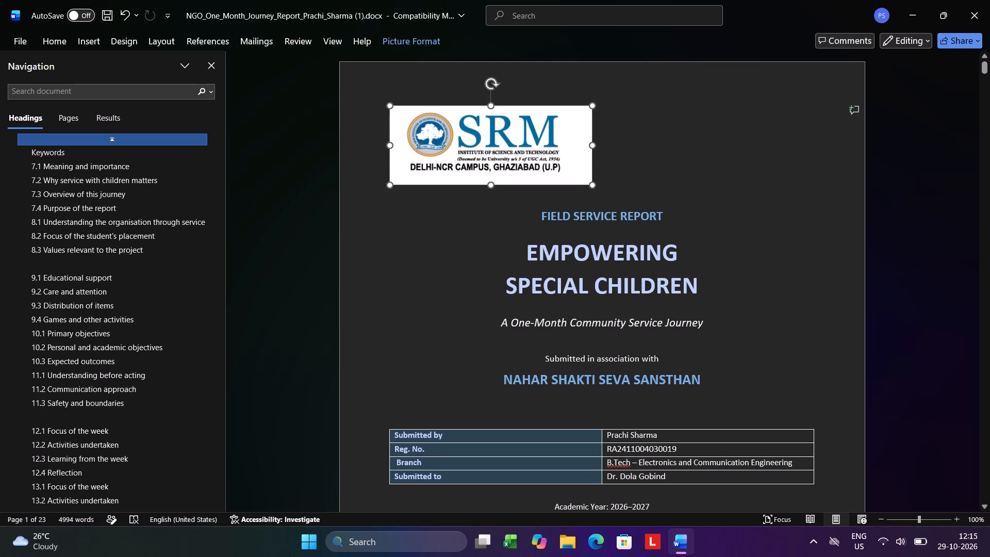
{"action": "left_click_drag", "start_coordinate": [552, 173], "coordinate": [342, 149]}
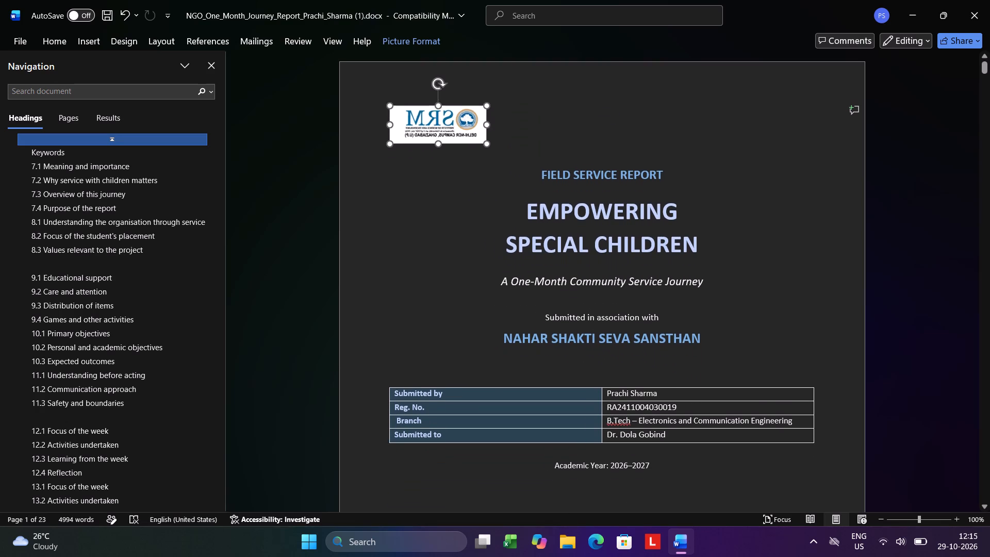
{"action": "left_click_drag", "start_coordinate": [342, 149], "coordinate": [346, 152]}
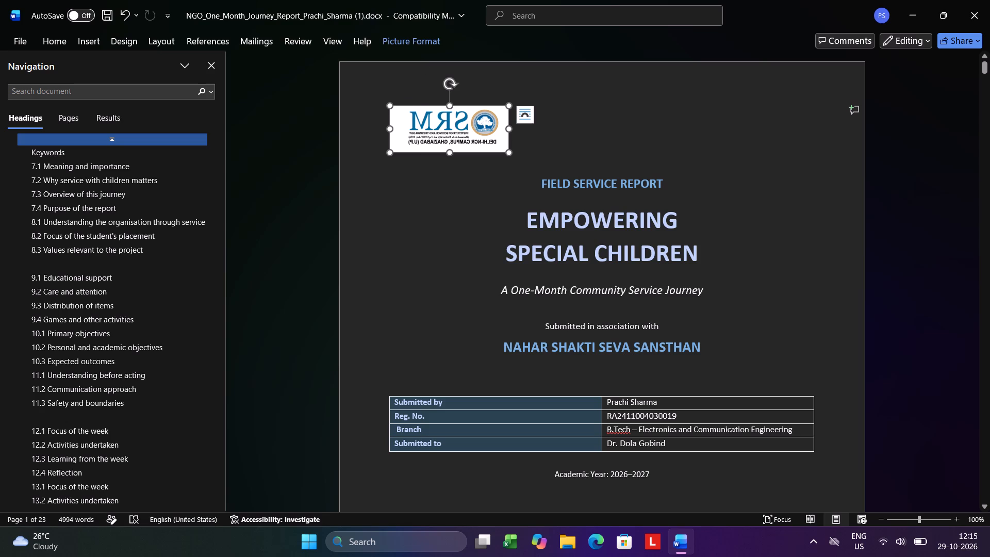
Set the SRM logo's text wrapping to Tight.
{"action": "left_click", "coordinate": [520, 115]}
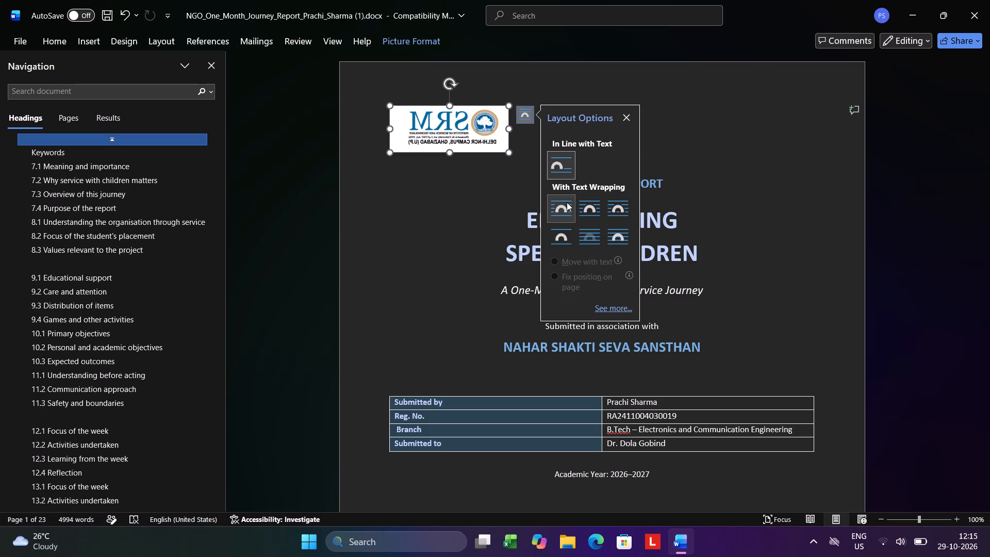
{"action": "left_click", "coordinate": [567, 202]}
{"action": "left_click", "coordinate": [588, 208]}
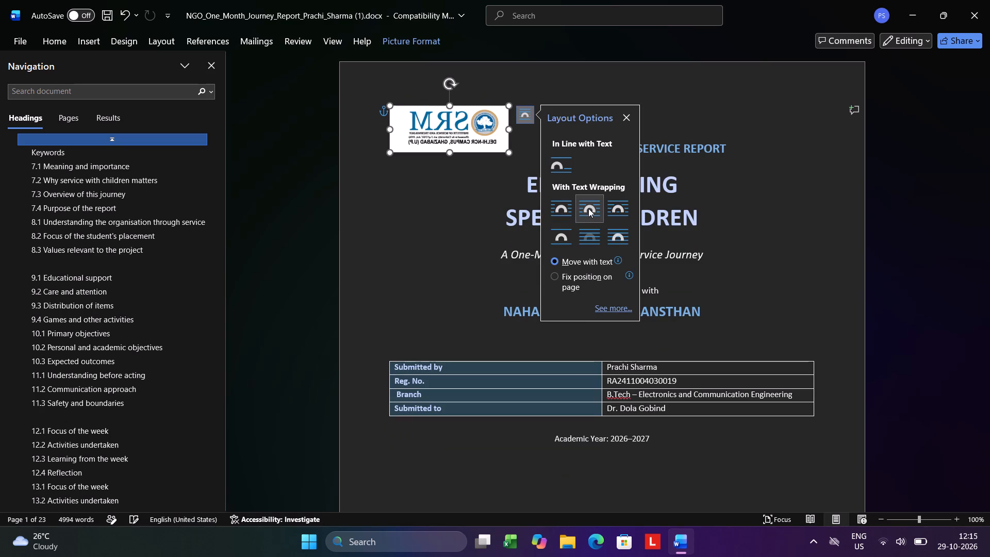
Delete the mirrored SRM logo from the cover page.
{"action": "left_click", "coordinate": [392, 239]}
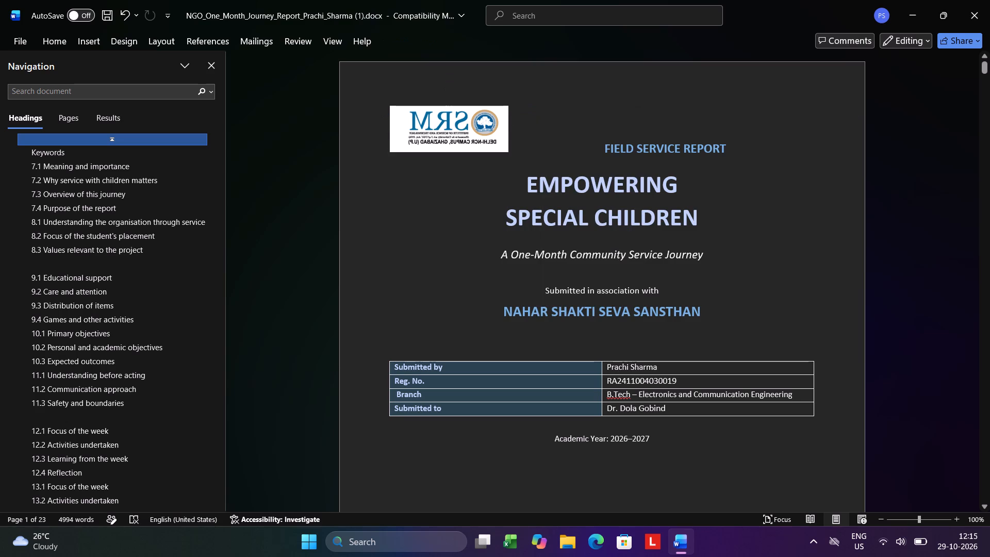
{"action": "left_click", "coordinate": [416, 134]}
{"action": "key", "text": "Delete"}
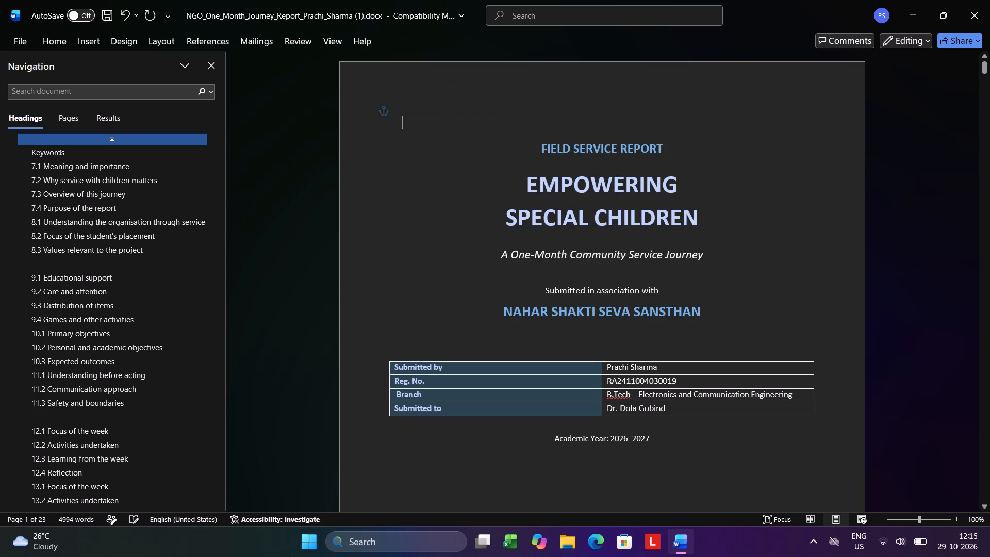
Insert the picture WhatsApp Image 2026-08-05 at 10.28.14 PM.jpeg from the Downloads folder above the FIELD SERVICE REPORT title.
{"action": "left_click", "coordinate": [86, 41]}
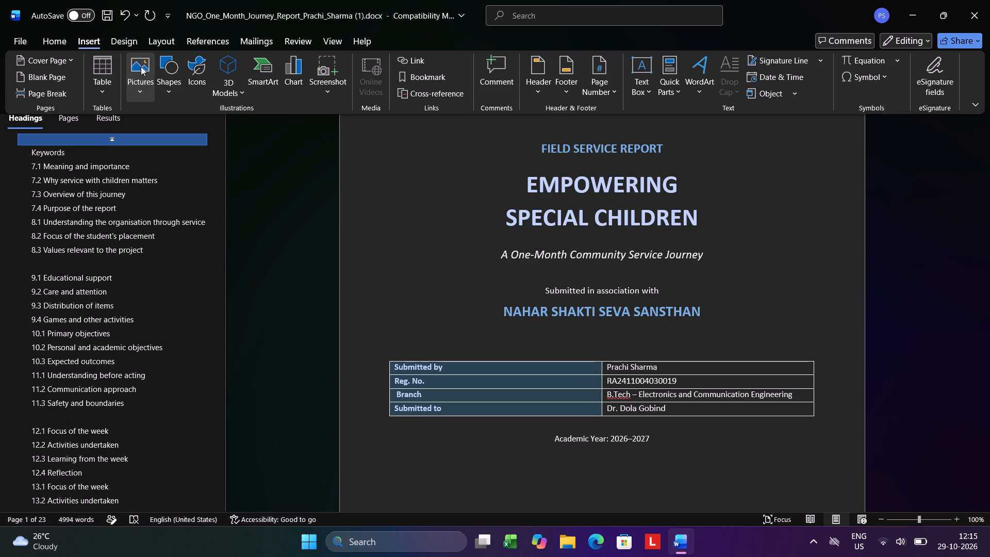
{"action": "left_click", "coordinate": [141, 80]}
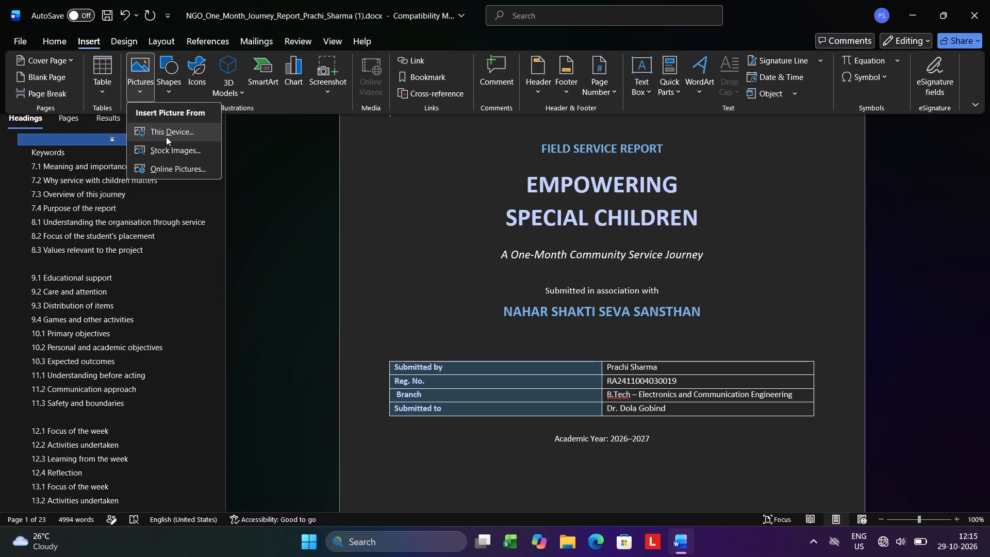
{"action": "left_click", "coordinate": [166, 137]}
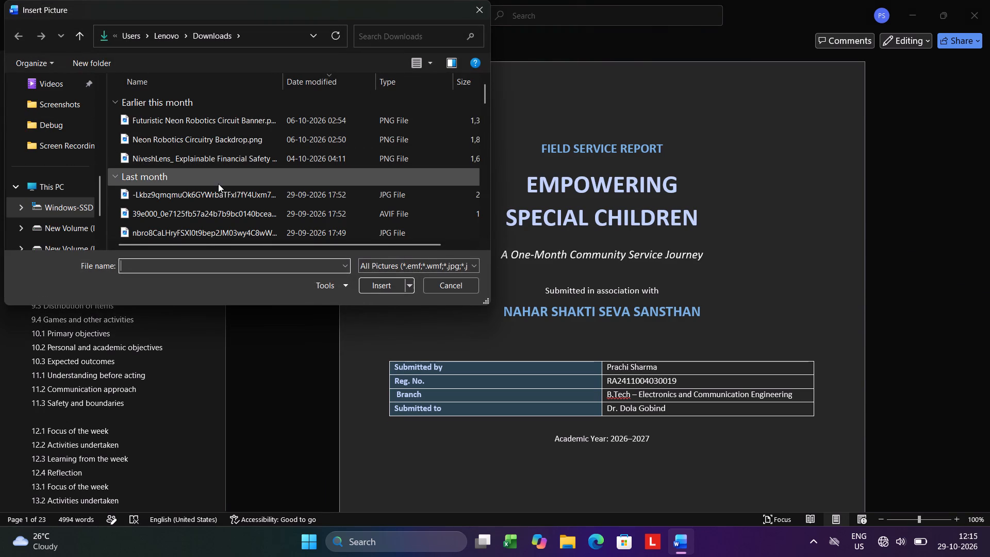
{"action": "scroll", "coordinate": [218, 184], "scroll_direction": "down", "scroll_amount": 1}
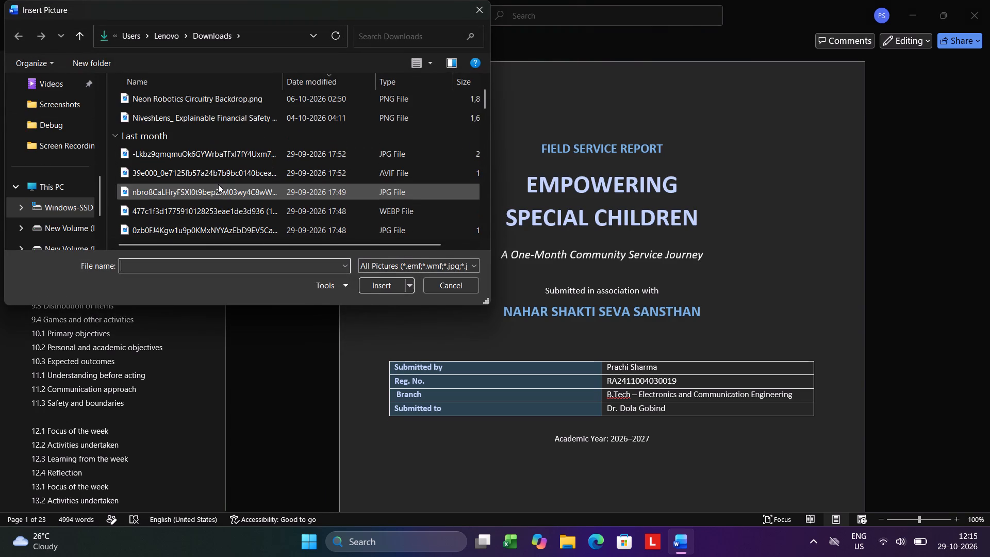
{"action": "scroll", "coordinate": [218, 184], "scroll_direction": "down", "scroll_amount": 3}
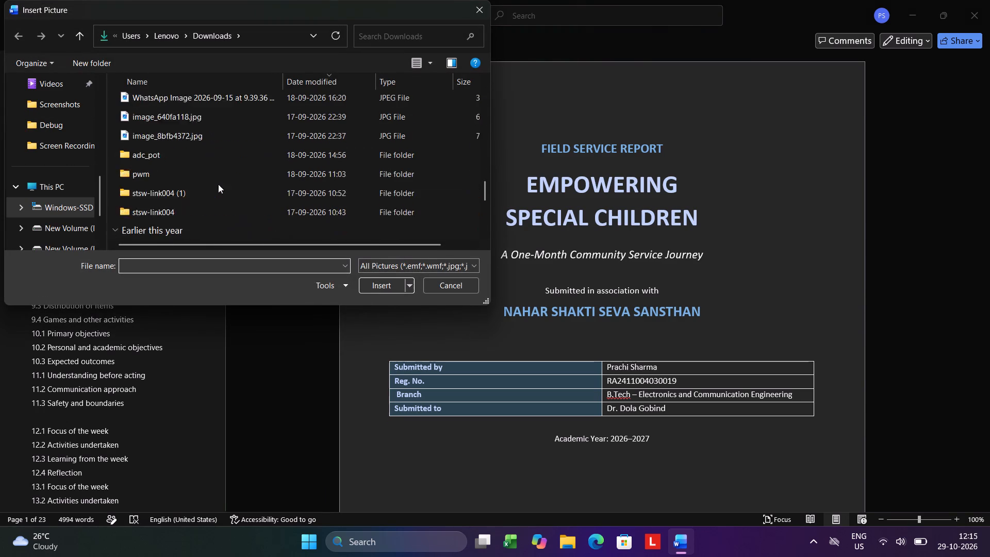
{"action": "scroll", "coordinate": [218, 184], "scroll_direction": "down", "scroll_amount": 1}
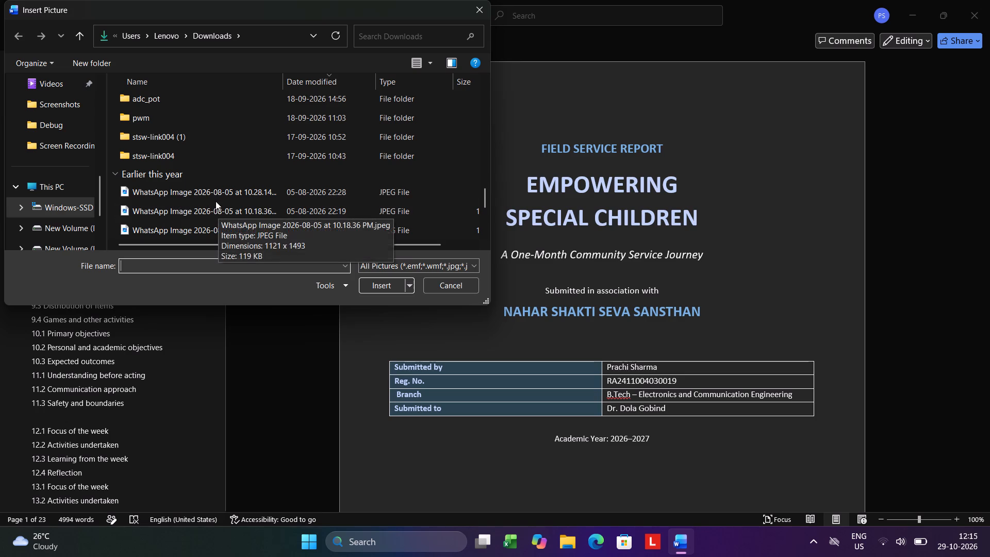
{"action": "left_click", "coordinate": [211, 192]}
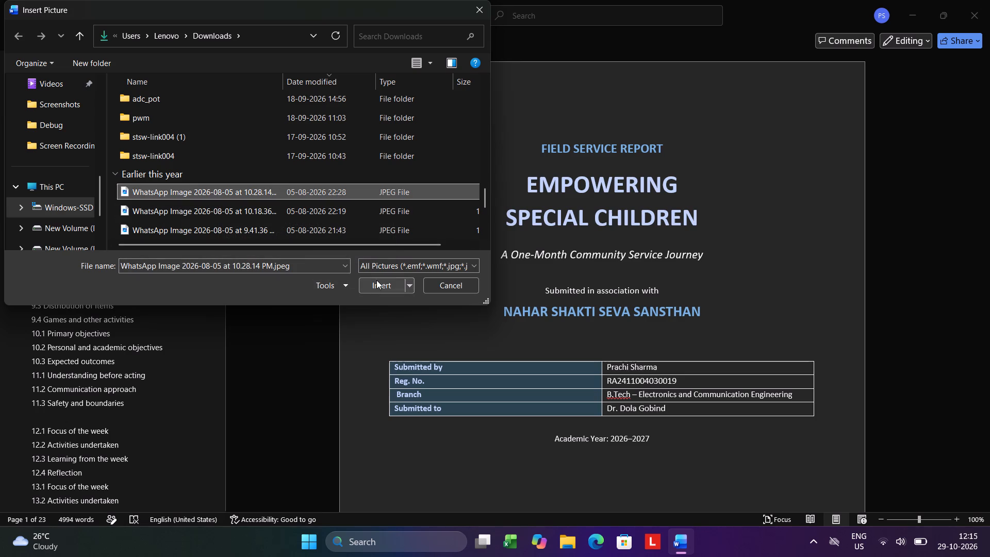
{"action": "left_click", "coordinate": [376, 280]}
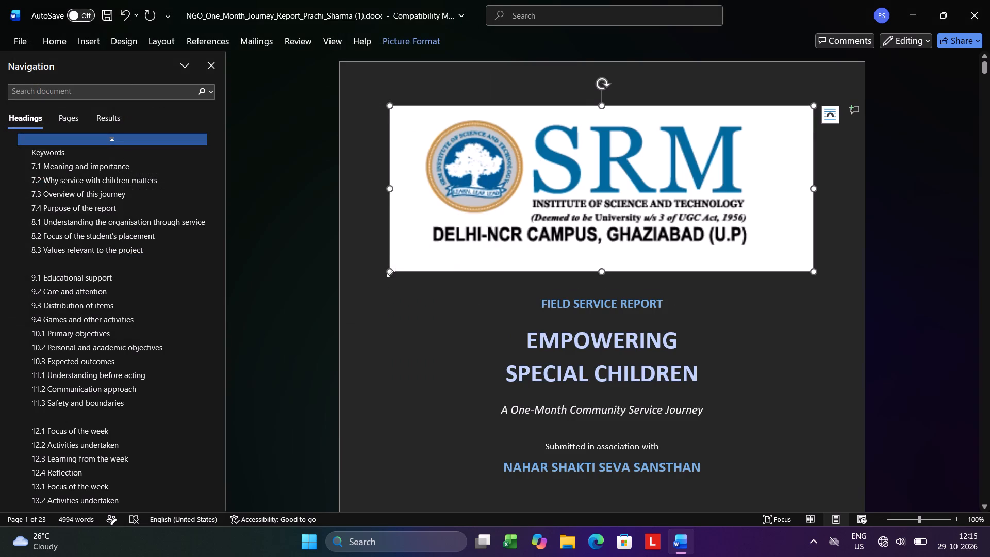
Shrink the SRM logo to about a quarter of the text width, keeping it upright and unmirrored.
{"action": "left_click_drag", "start_coordinate": [390, 272], "coordinate": [464, 238]}
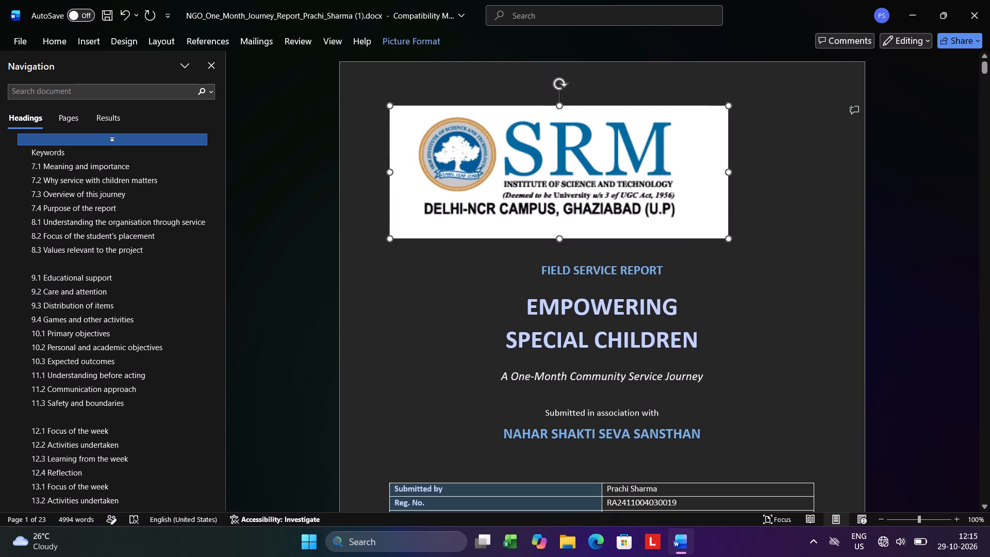
{"action": "left_click_drag", "start_coordinate": [464, 238], "coordinate": [453, 244]}
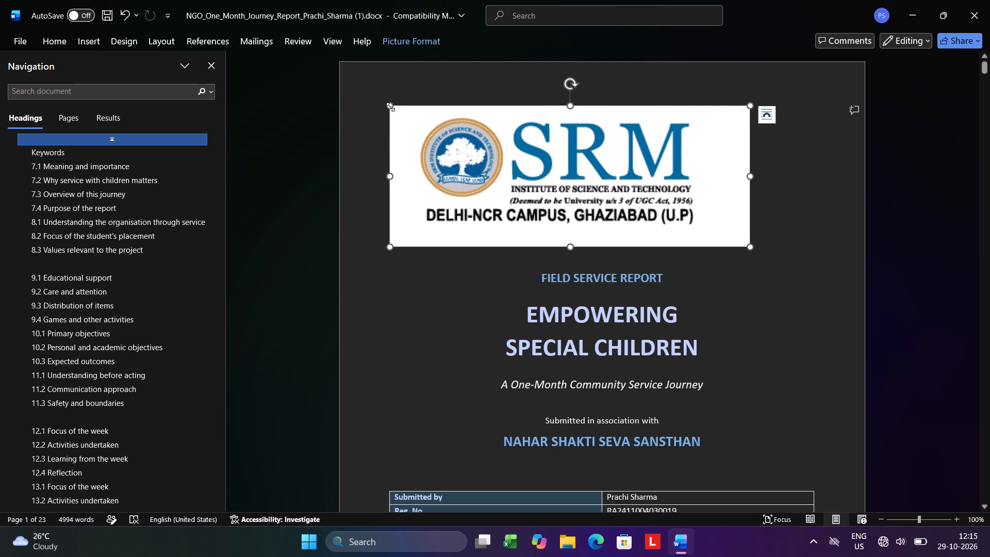
{"action": "left_click_drag", "start_coordinate": [390, 107], "coordinate": [580, 265]}
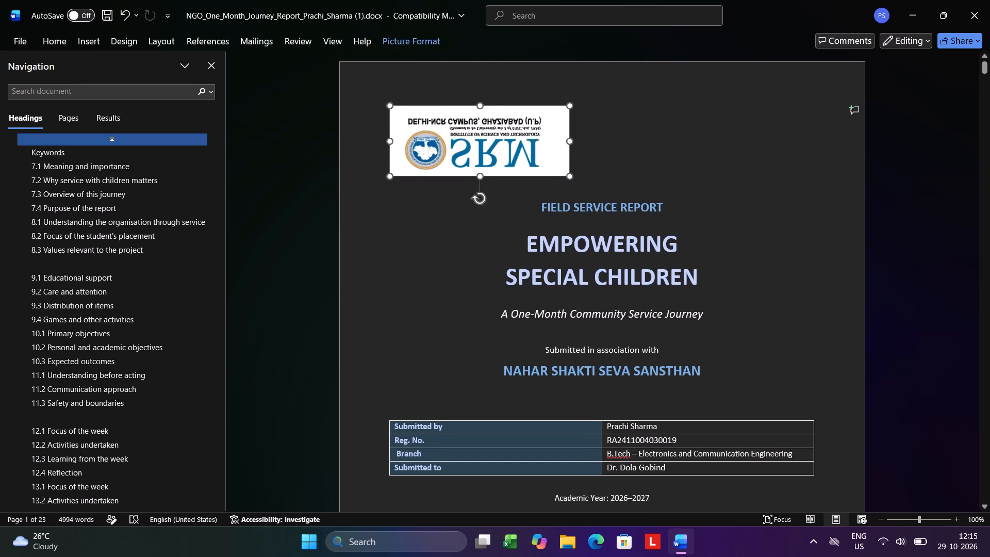
{"action": "left_click_drag", "start_coordinate": [580, 265], "coordinate": [480, 201]}
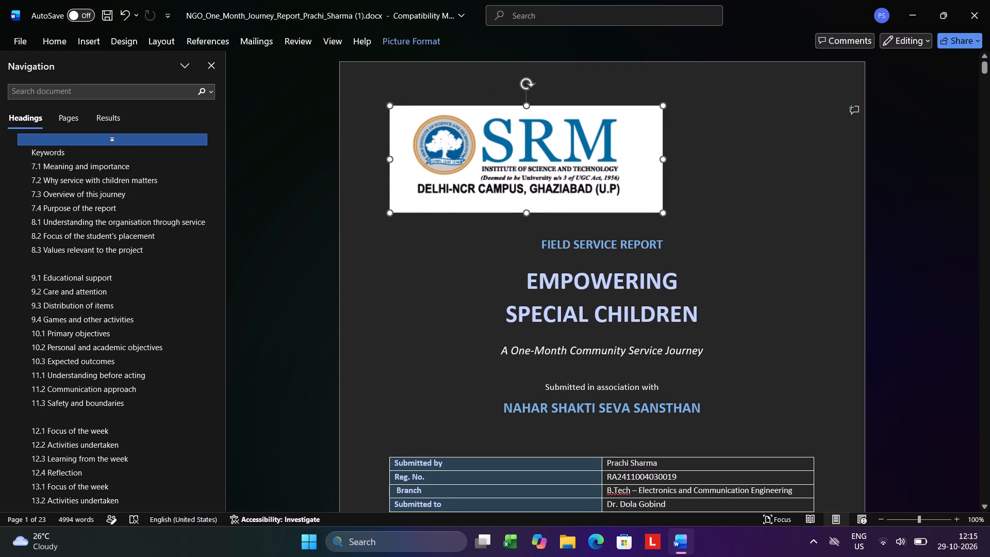
{"action": "left_click_drag", "start_coordinate": [480, 201], "coordinate": [520, 230]}
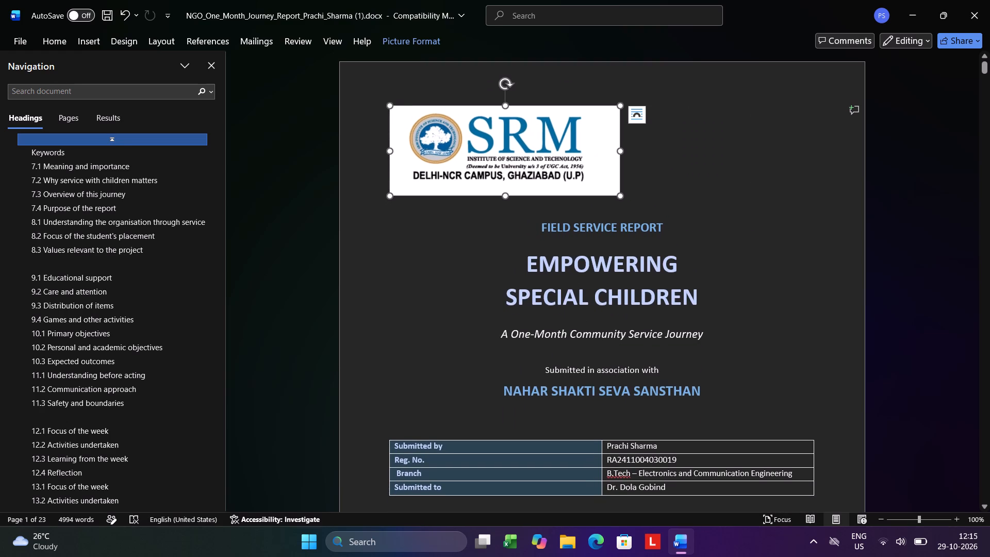
{"action": "left_click_drag", "start_coordinate": [623, 196], "coordinate": [511, 153]}
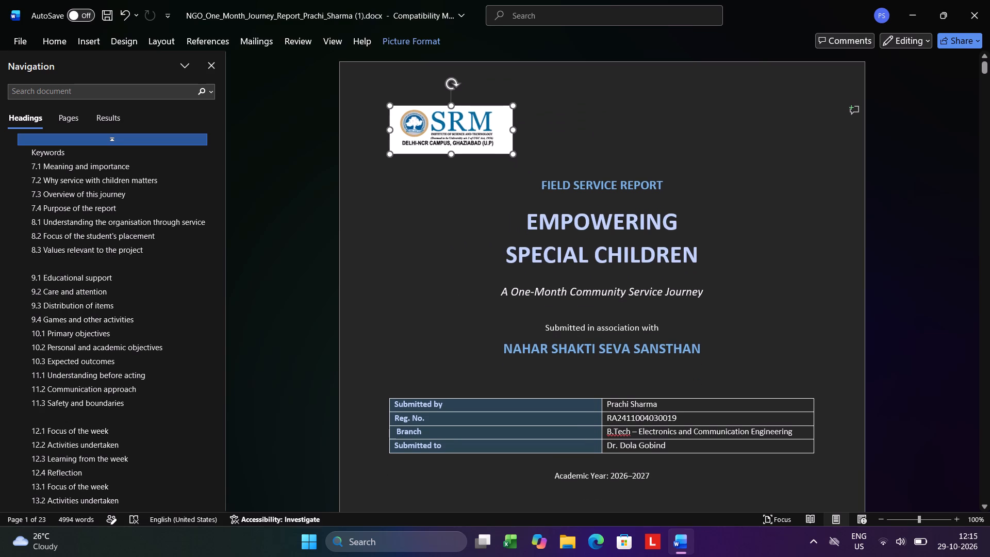
{"action": "left_click_drag", "start_coordinate": [511, 153], "coordinate": [499, 149]}
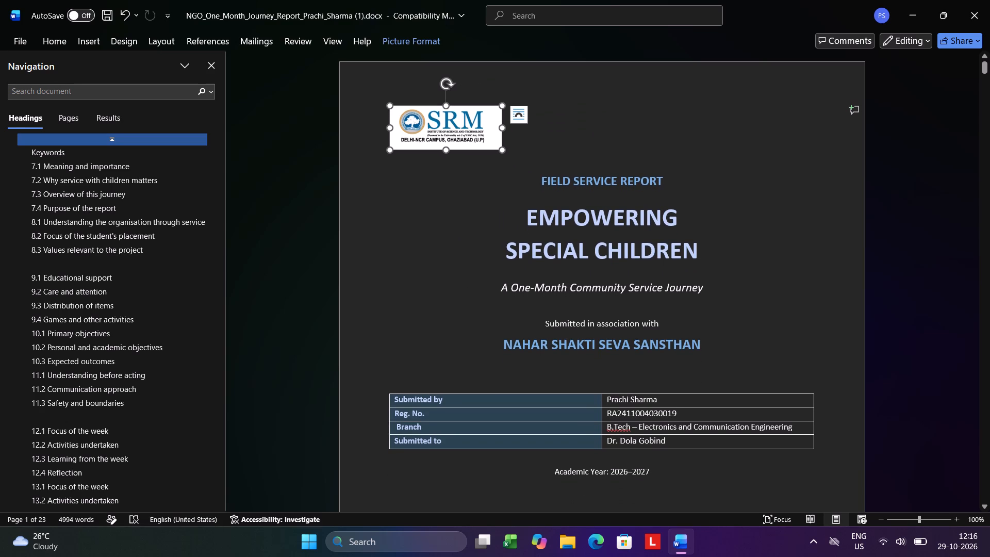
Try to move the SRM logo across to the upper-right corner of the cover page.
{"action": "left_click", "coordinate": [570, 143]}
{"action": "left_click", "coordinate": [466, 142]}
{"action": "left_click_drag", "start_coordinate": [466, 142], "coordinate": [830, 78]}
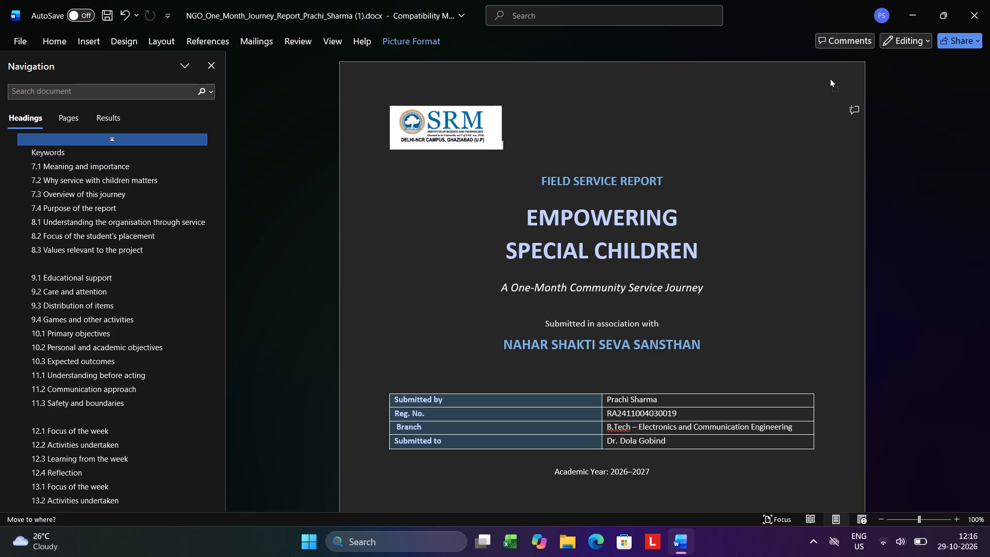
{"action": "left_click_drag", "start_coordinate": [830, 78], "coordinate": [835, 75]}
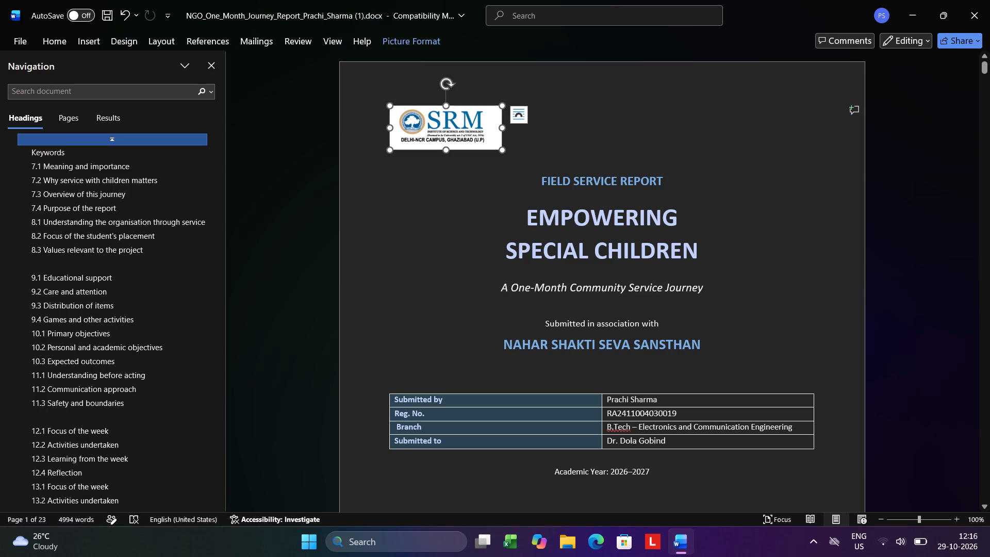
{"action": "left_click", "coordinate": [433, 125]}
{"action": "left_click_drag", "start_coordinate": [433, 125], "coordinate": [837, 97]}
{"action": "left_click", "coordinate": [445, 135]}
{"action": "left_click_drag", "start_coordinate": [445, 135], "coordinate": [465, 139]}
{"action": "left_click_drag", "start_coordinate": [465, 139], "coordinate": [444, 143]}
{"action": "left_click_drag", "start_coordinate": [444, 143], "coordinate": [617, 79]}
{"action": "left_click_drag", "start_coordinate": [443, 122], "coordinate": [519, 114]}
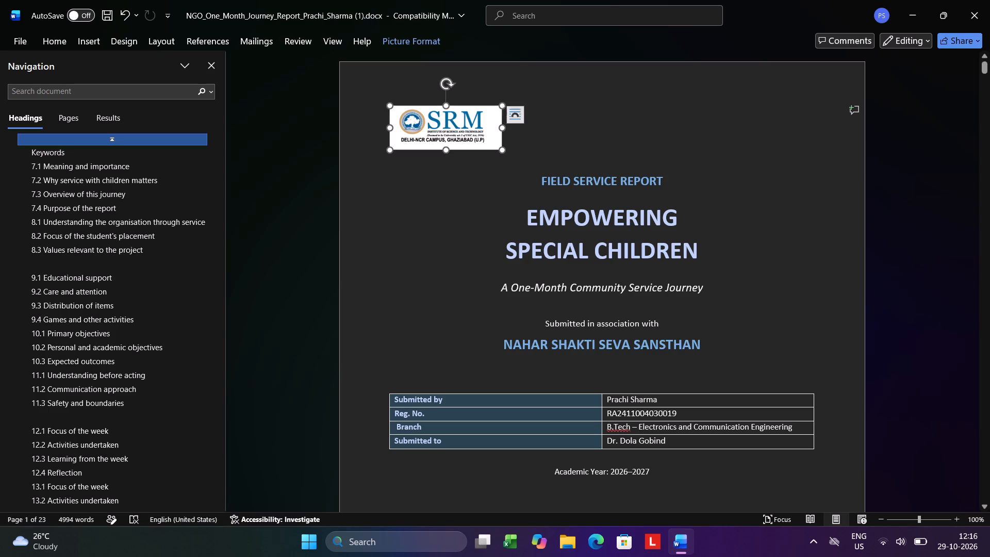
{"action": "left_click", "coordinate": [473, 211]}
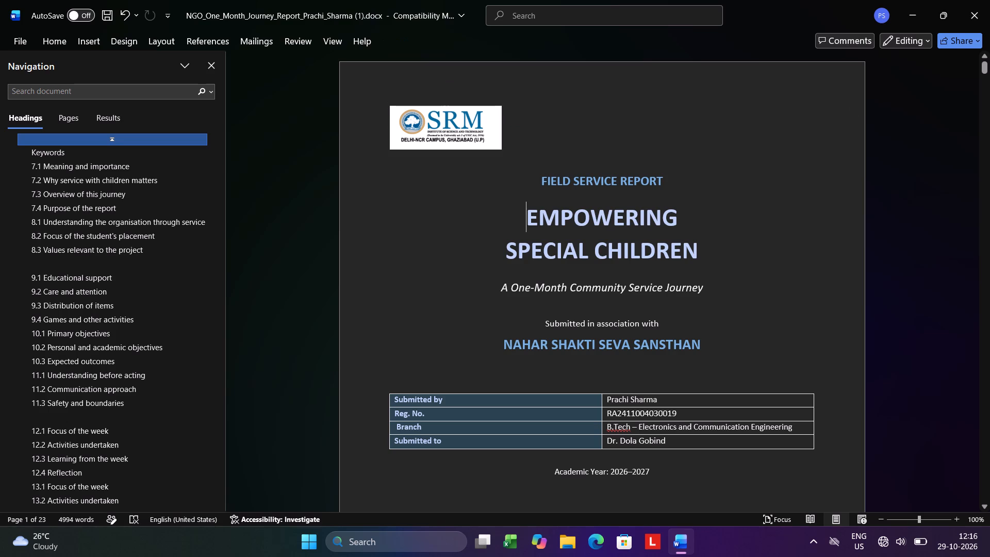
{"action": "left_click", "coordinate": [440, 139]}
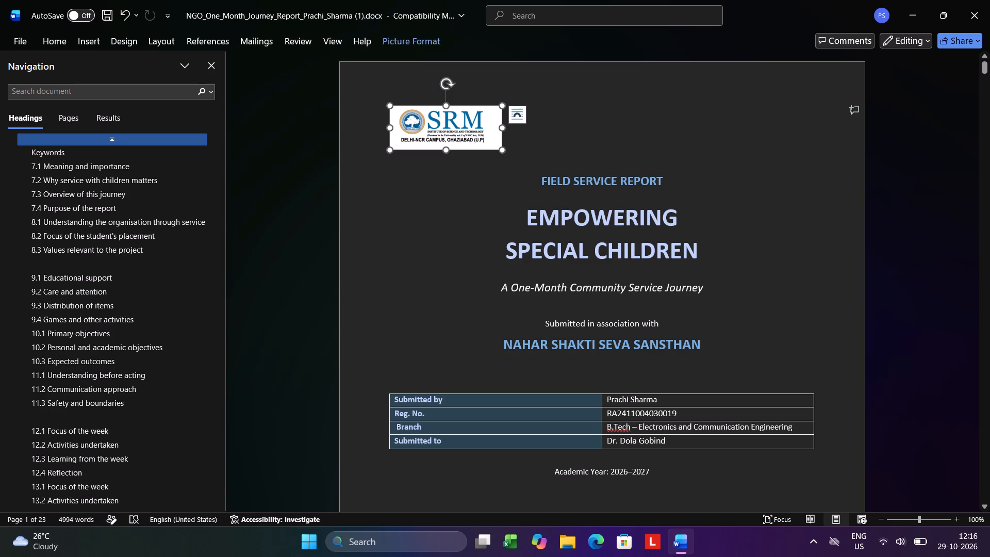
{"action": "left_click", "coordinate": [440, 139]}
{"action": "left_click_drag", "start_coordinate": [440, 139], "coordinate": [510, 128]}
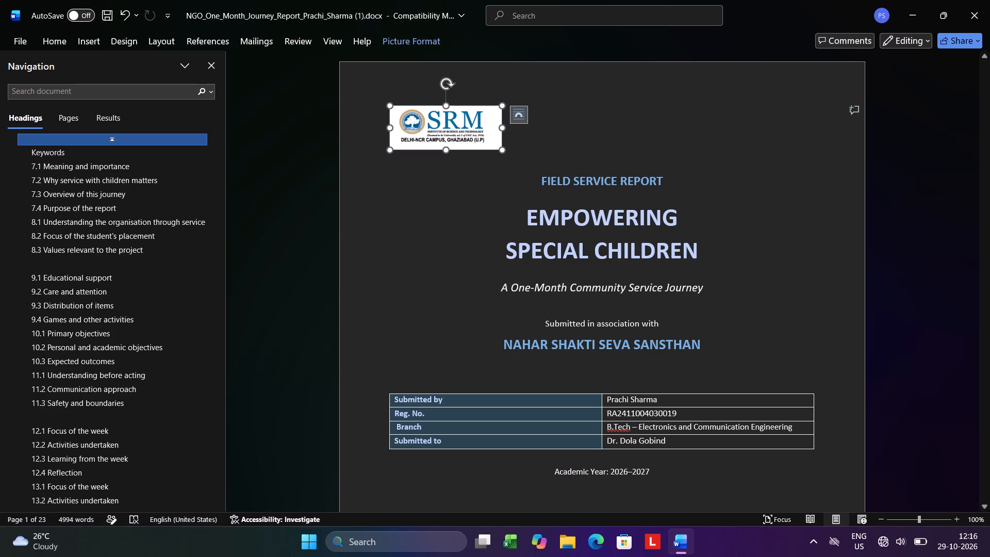
Stretch the SRM logo slightly taller while keeping its width.
{"action": "left_click_drag", "start_coordinate": [510, 128], "coordinate": [448, 152]}
{"action": "left_click", "coordinate": [448, 152]}
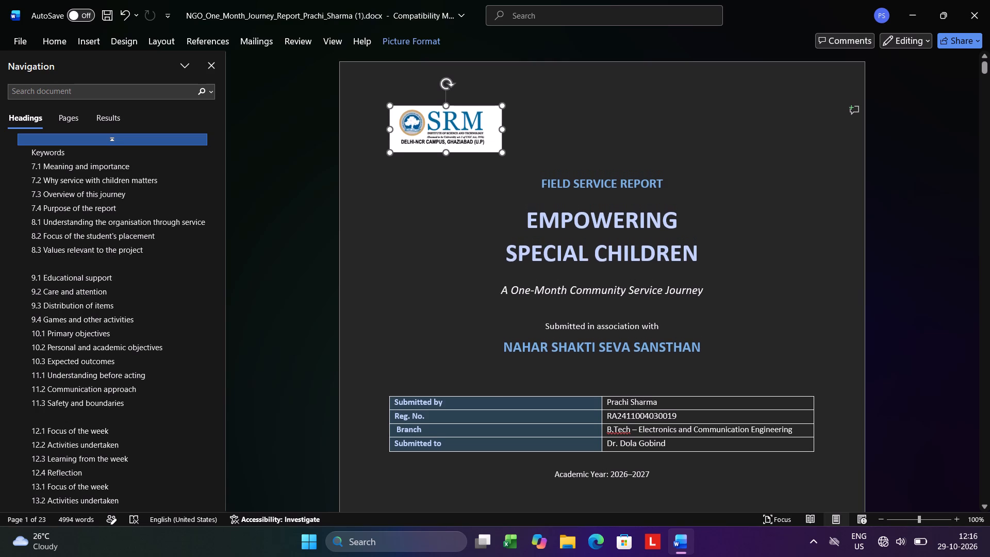
{"action": "left_click", "coordinate": [425, 132]}
{"action": "left_click_drag", "start_coordinate": [425, 132], "coordinate": [449, 133]}
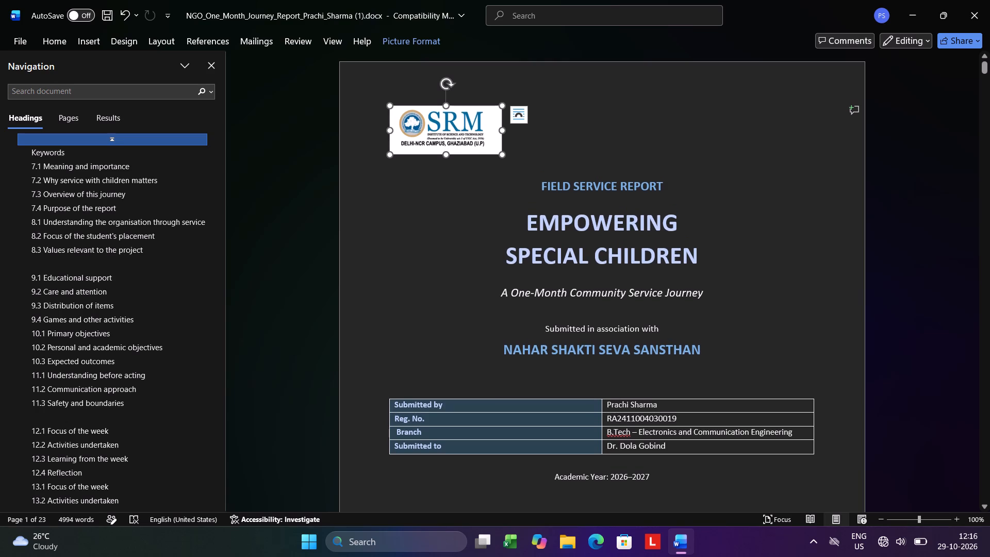
{"action": "left_click_drag", "start_coordinate": [449, 133], "coordinate": [469, 151]}
Resize the SRM logo to a little under a quarter of the text width, upright and unmirrored.
{"action": "left_click", "coordinate": [415, 128]}
{"action": "left_click_drag", "start_coordinate": [415, 128], "coordinate": [480, 112]}
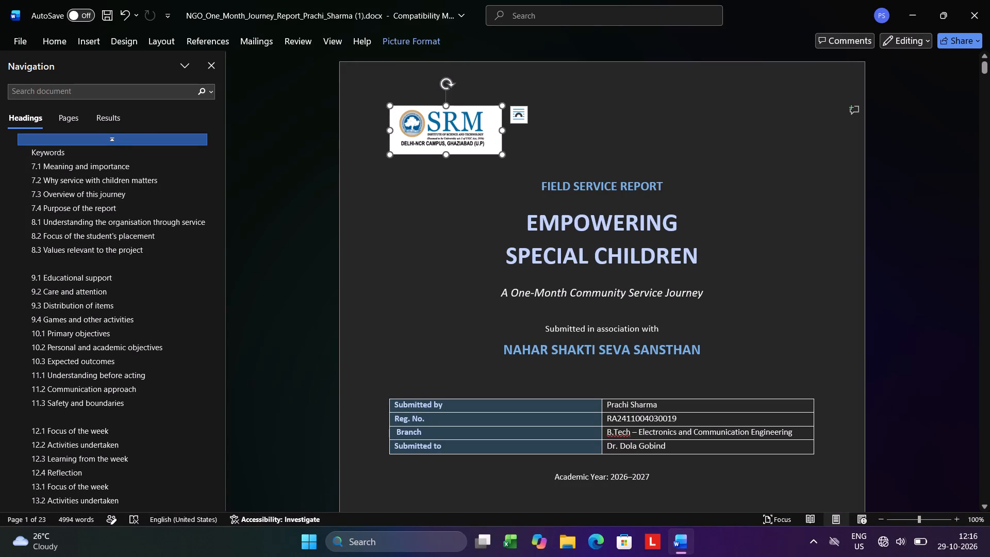
{"action": "left_click_drag", "start_coordinate": [480, 112], "coordinate": [390, 155]}
{"action": "left_click_drag", "start_coordinate": [390, 155], "coordinate": [407, 179]}
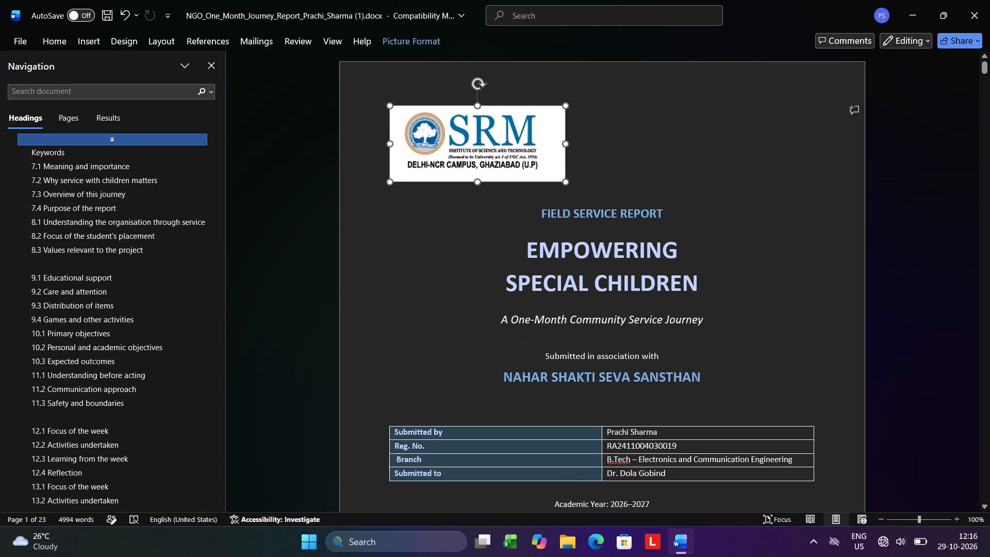
{"action": "left_click_drag", "start_coordinate": [407, 179], "coordinate": [534, 170]}
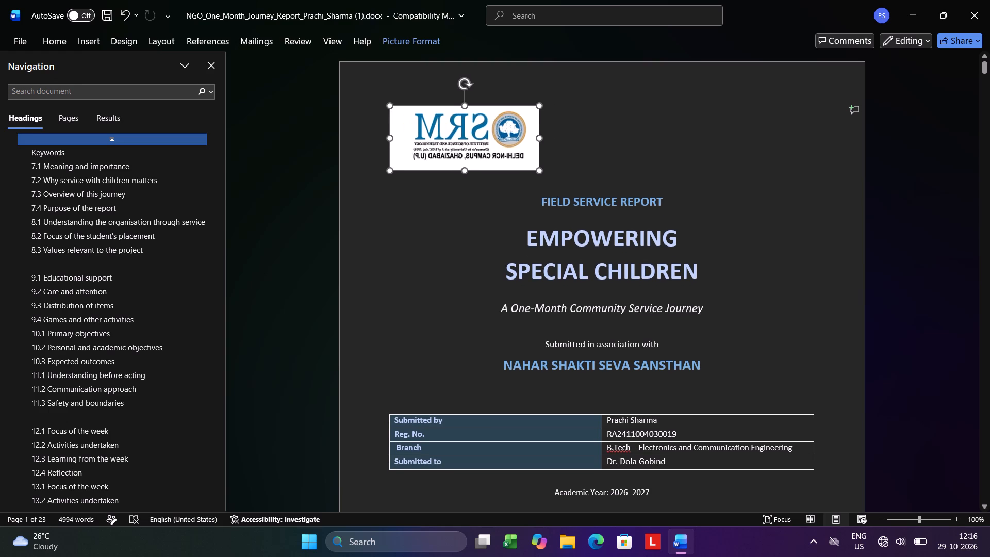
{"action": "left_click_drag", "start_coordinate": [534, 170], "coordinate": [446, 148]}
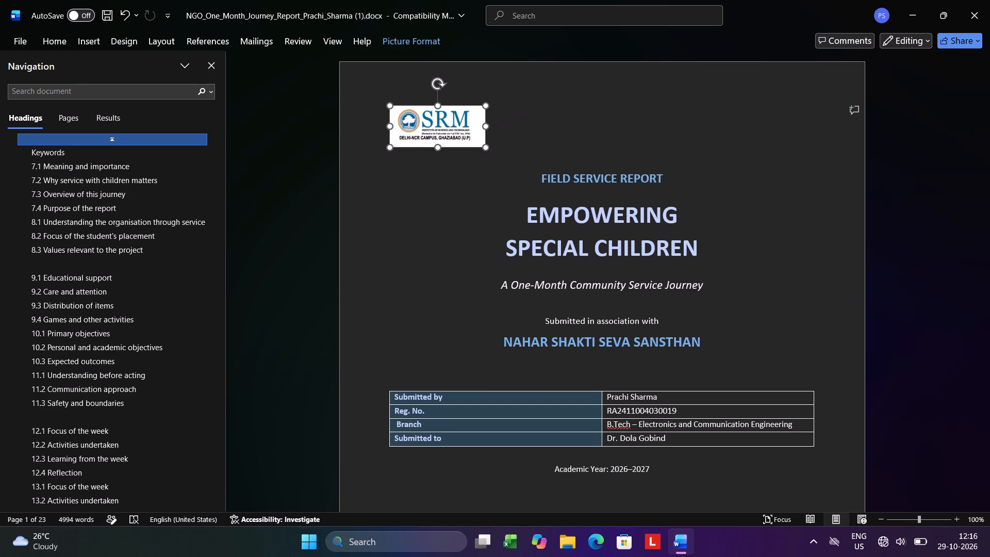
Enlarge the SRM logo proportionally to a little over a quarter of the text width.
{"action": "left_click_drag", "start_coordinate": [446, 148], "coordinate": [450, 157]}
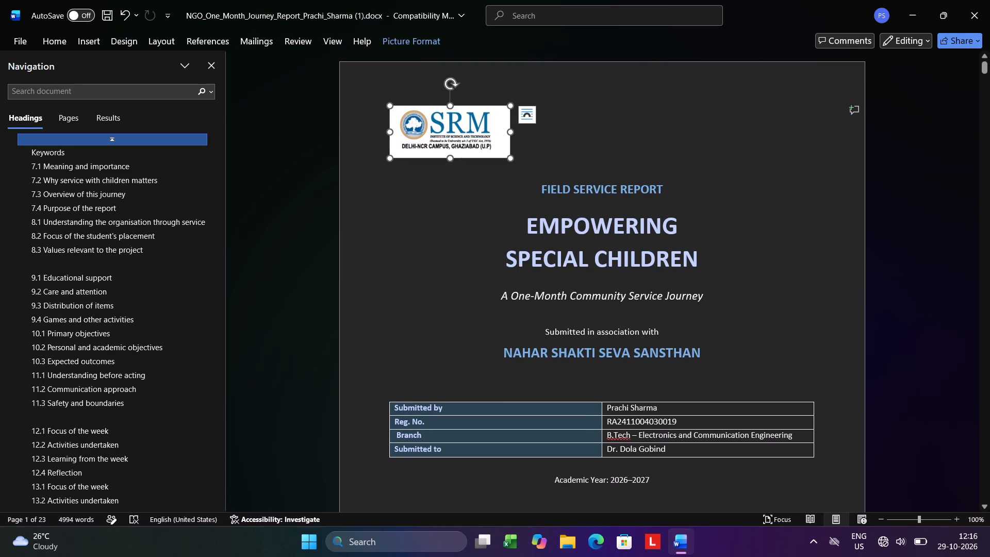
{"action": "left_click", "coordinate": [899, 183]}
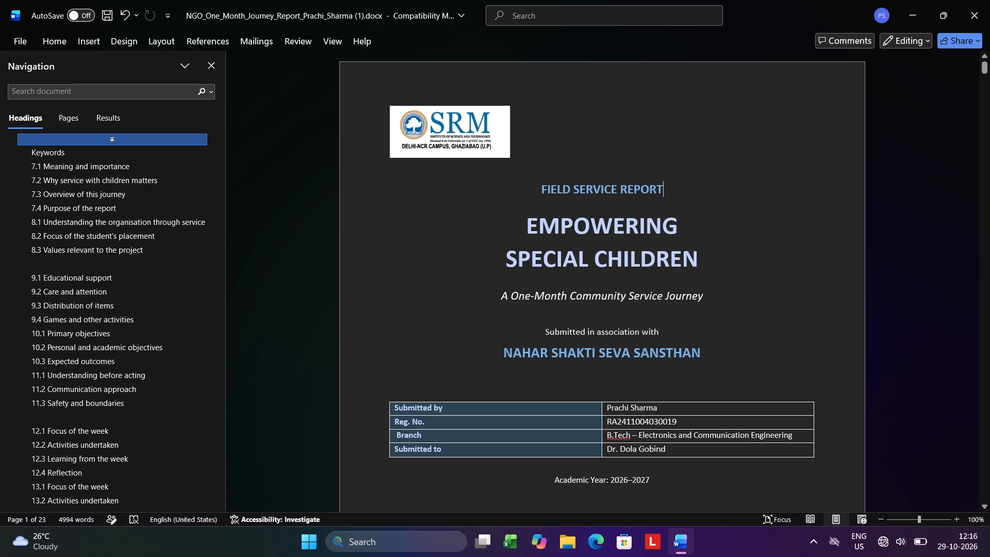
Review the whole report from the cover page through the Final reflection section and return to the cover page.
{"action": "scroll", "coordinate": [706, 243], "scroll_direction": "down", "scroll_amount": 1}
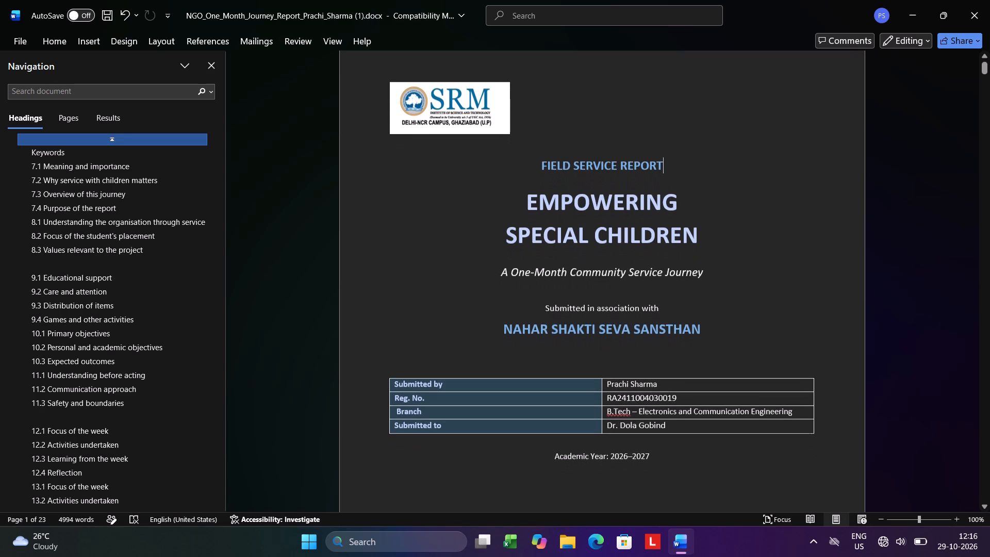
{"action": "scroll", "coordinate": [706, 243], "scroll_direction": "down", "scroll_amount": 1}
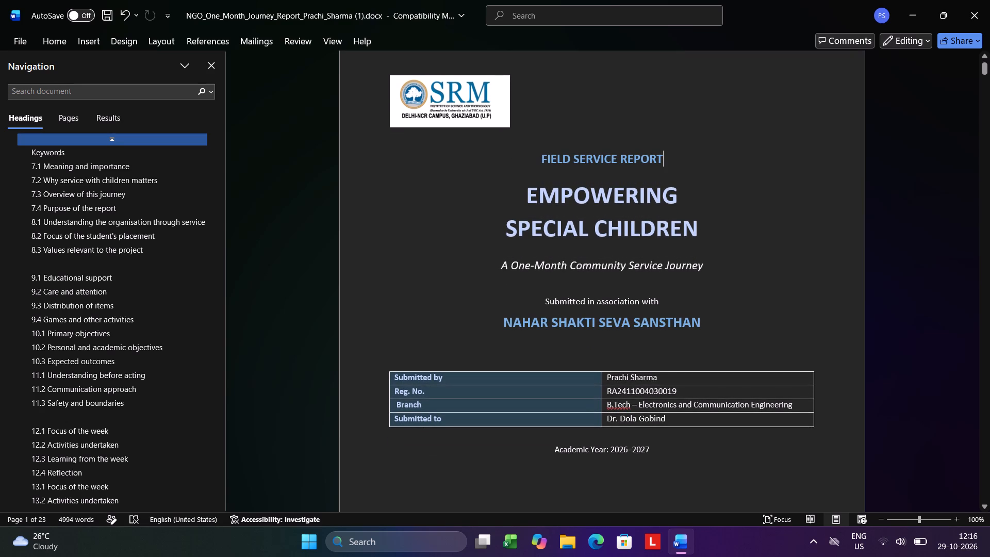
{"action": "scroll", "coordinate": [706, 243], "scroll_direction": "down", "scroll_amount": 7}
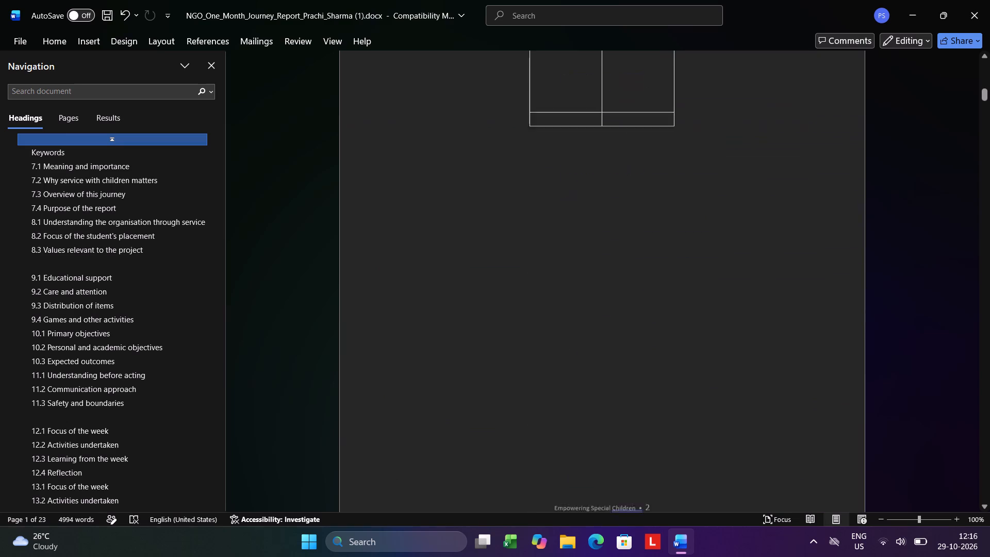
{"action": "scroll", "coordinate": [706, 243], "scroll_direction": "down", "scroll_amount": 5}
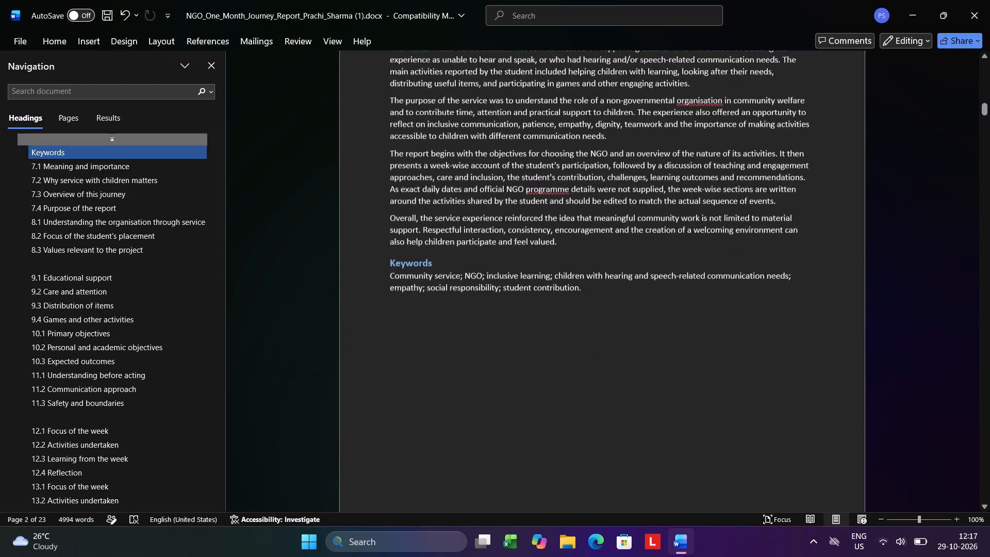
{"action": "scroll", "coordinate": [706, 243], "scroll_direction": "down", "scroll_amount": 4}
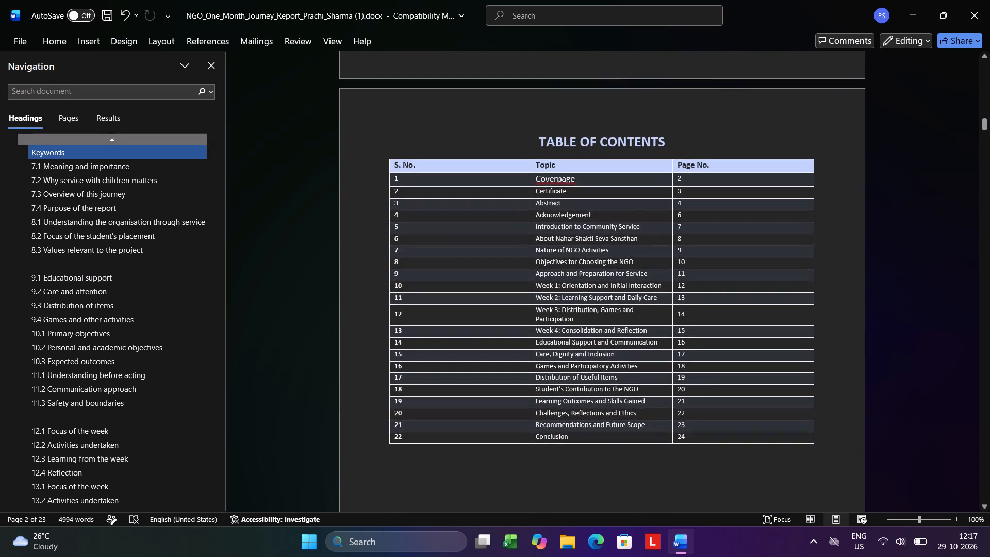
{"action": "scroll", "coordinate": [706, 243], "scroll_direction": "down", "scroll_amount": 5}
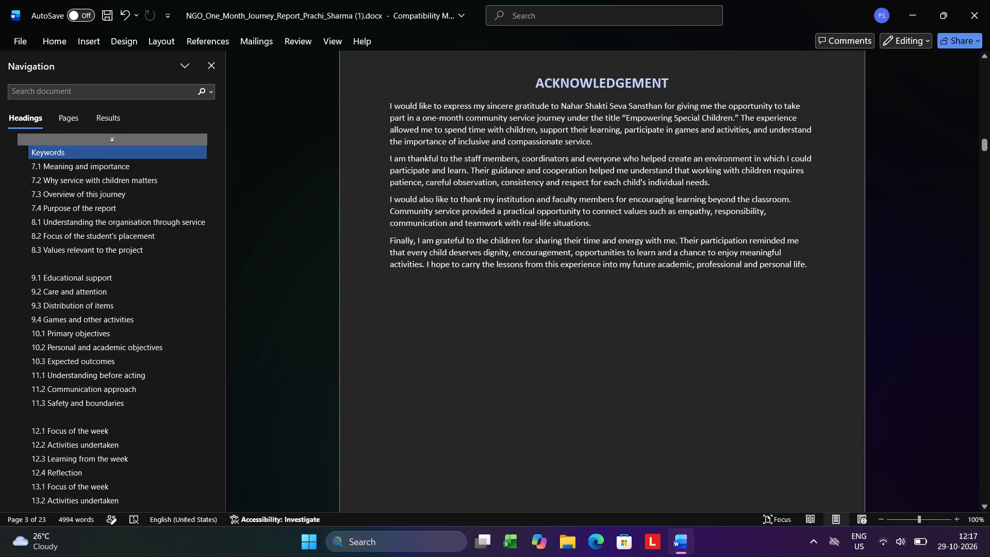
{"action": "scroll", "coordinate": [706, 243], "scroll_direction": "down", "scroll_amount": 4}
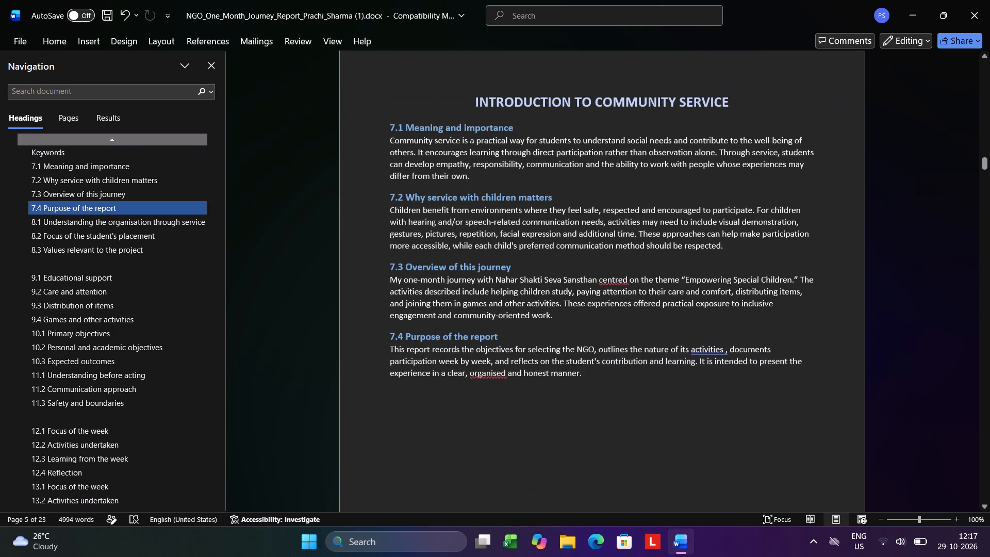
{"action": "scroll", "coordinate": [706, 243], "scroll_direction": "down", "scroll_amount": 1}
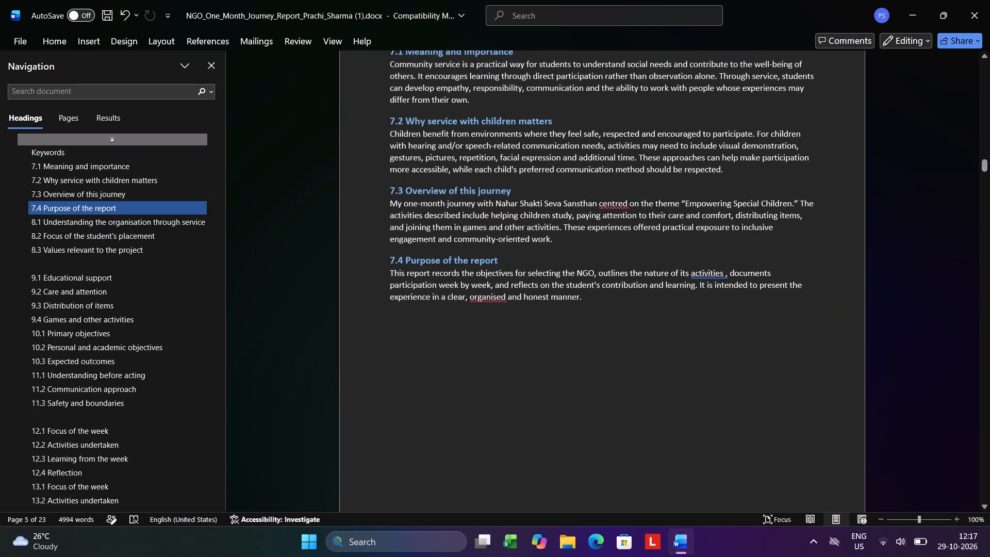
{"action": "scroll", "coordinate": [706, 243], "scroll_direction": "down", "scroll_amount": 4}
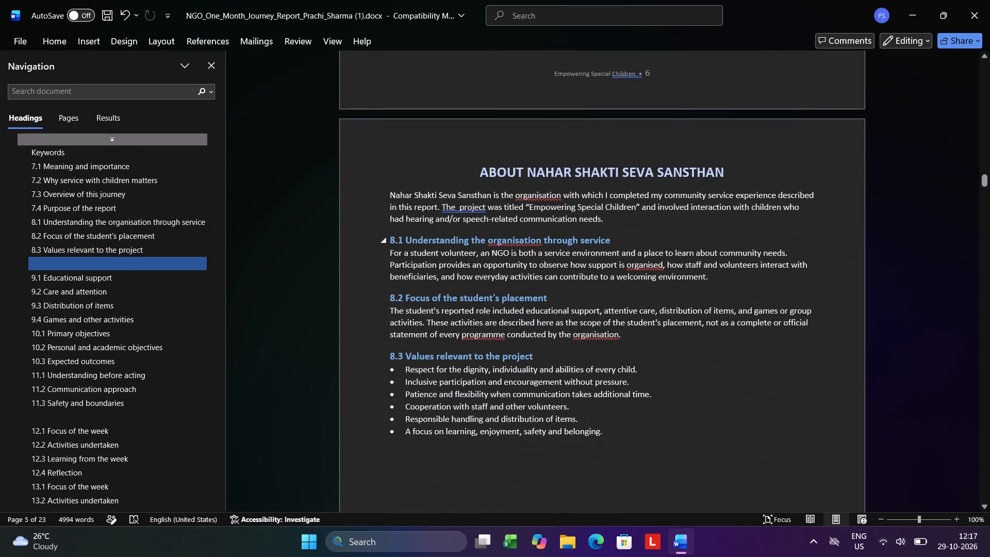
{"action": "scroll", "coordinate": [706, 243], "scroll_direction": "down", "scroll_amount": 2}
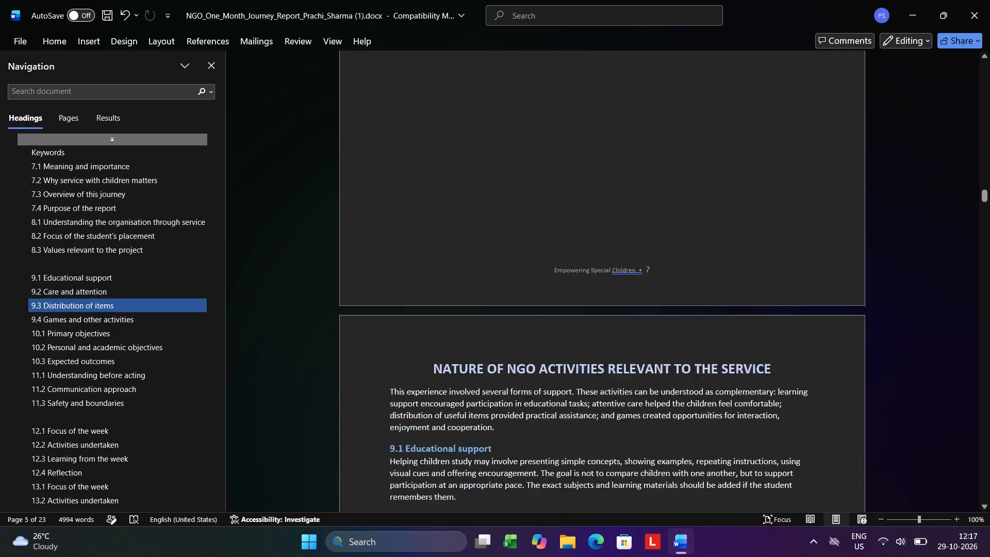
{"action": "scroll", "coordinate": [706, 243], "scroll_direction": "down", "scroll_amount": 16}
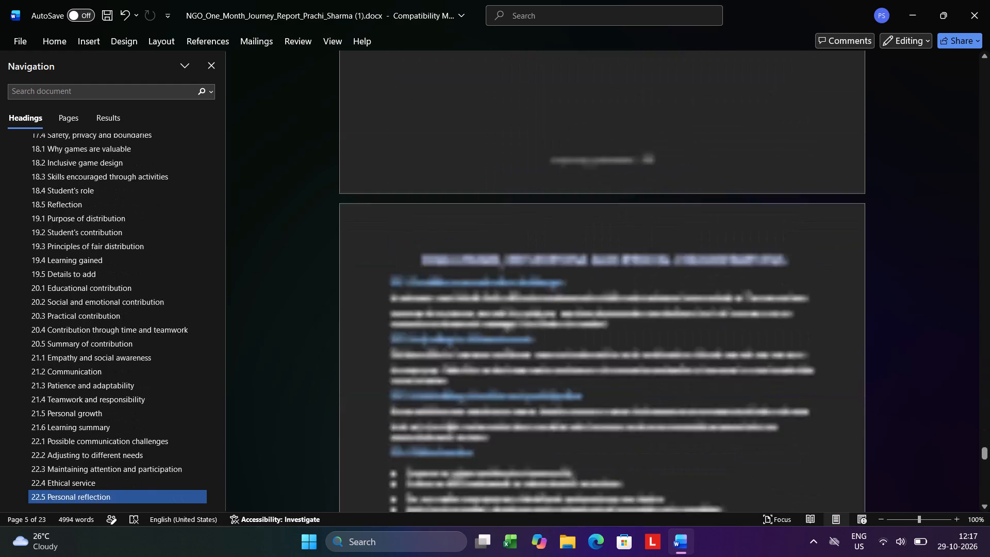
{"action": "scroll", "coordinate": [706, 243], "scroll_direction": "down", "scroll_amount": 2}
{"action": "scroll", "coordinate": [706, 243], "scroll_direction": "up", "scroll_amount": 12}
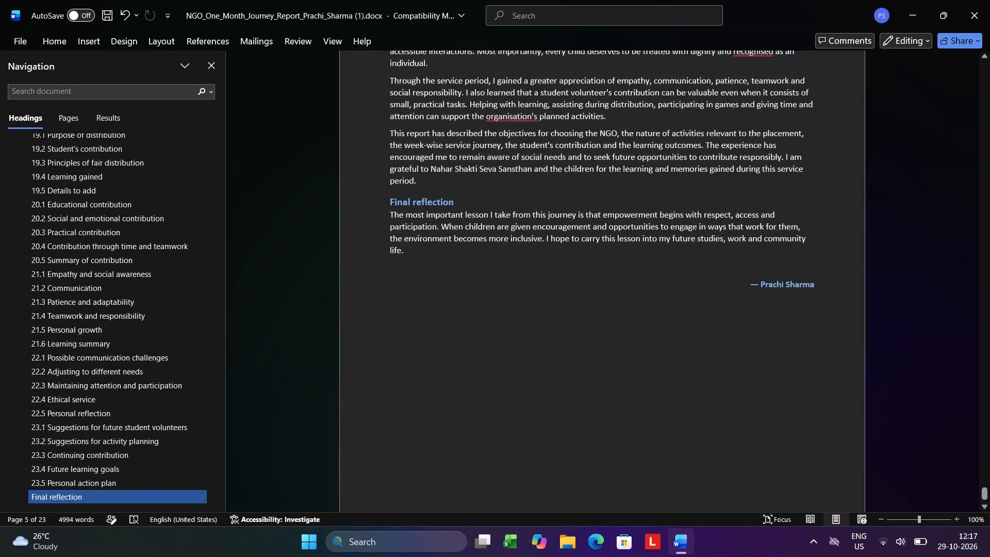
{"action": "scroll", "coordinate": [706, 243], "scroll_direction": "up", "scroll_amount": 20}
{"action": "scroll", "coordinate": [706, 243], "scroll_direction": "up", "scroll_amount": 5}
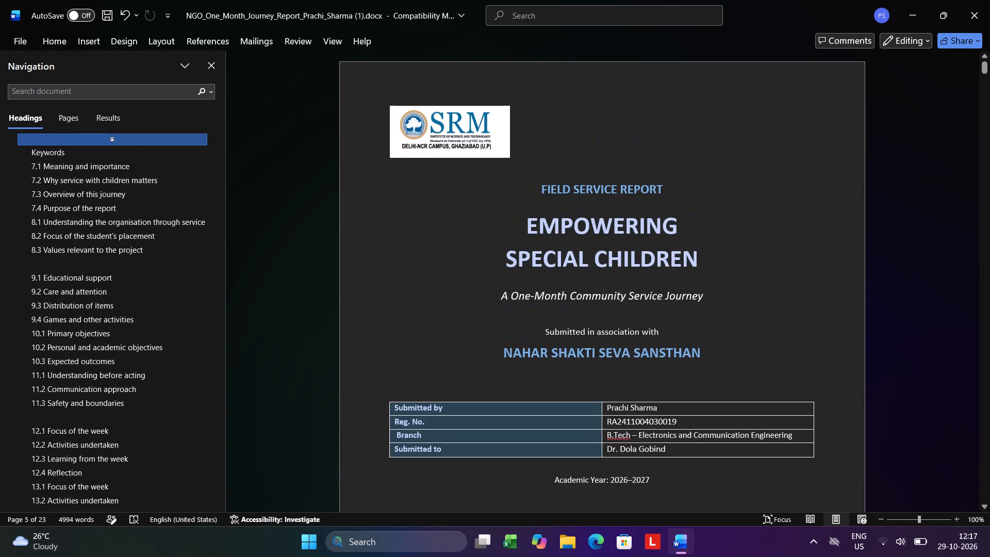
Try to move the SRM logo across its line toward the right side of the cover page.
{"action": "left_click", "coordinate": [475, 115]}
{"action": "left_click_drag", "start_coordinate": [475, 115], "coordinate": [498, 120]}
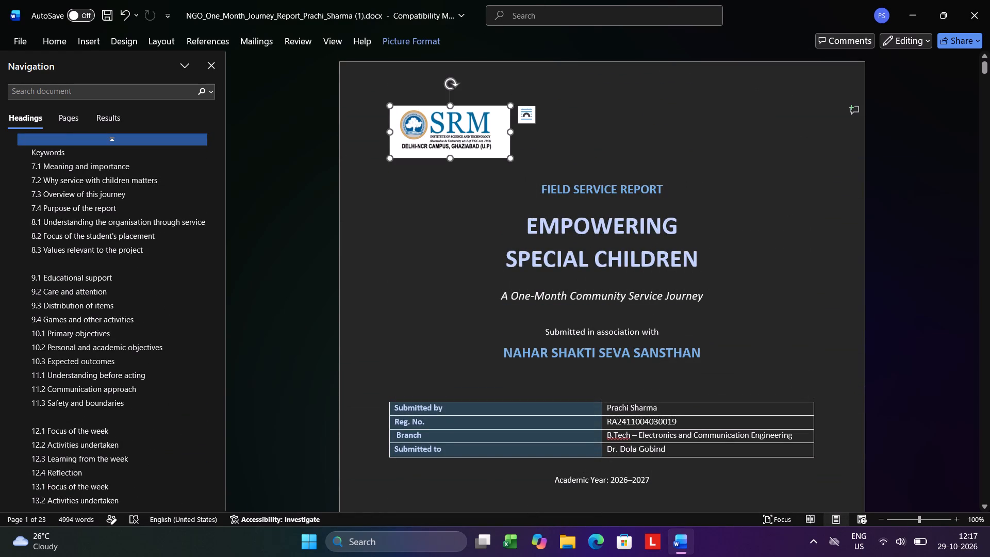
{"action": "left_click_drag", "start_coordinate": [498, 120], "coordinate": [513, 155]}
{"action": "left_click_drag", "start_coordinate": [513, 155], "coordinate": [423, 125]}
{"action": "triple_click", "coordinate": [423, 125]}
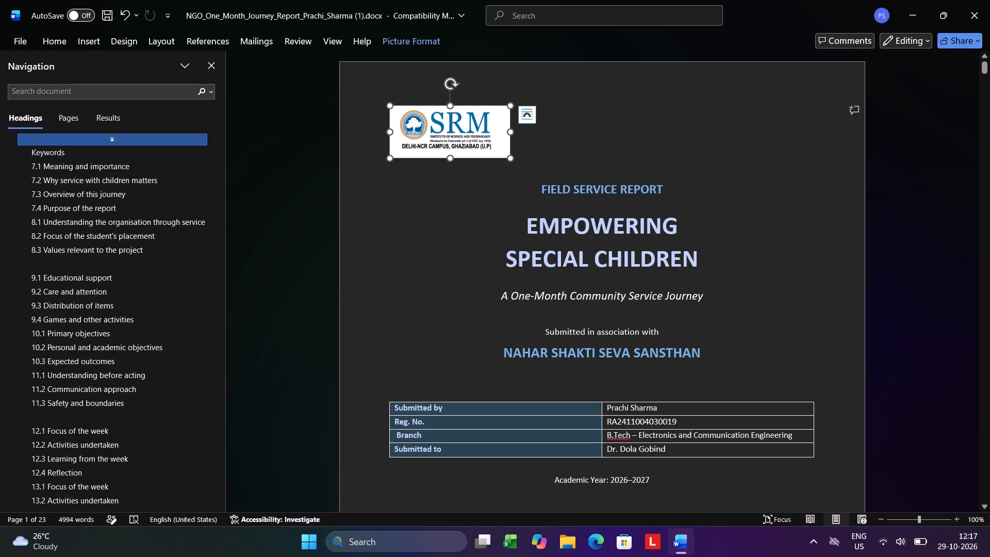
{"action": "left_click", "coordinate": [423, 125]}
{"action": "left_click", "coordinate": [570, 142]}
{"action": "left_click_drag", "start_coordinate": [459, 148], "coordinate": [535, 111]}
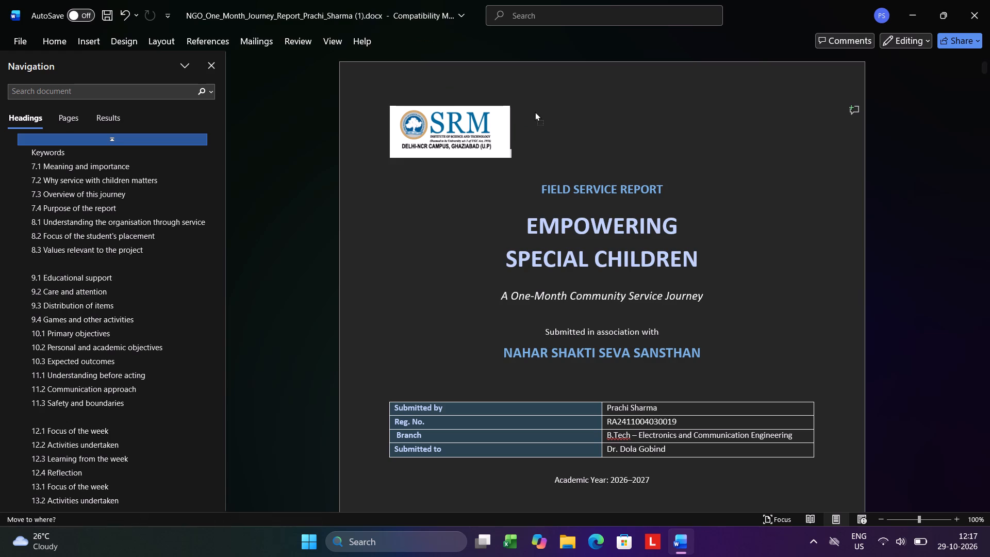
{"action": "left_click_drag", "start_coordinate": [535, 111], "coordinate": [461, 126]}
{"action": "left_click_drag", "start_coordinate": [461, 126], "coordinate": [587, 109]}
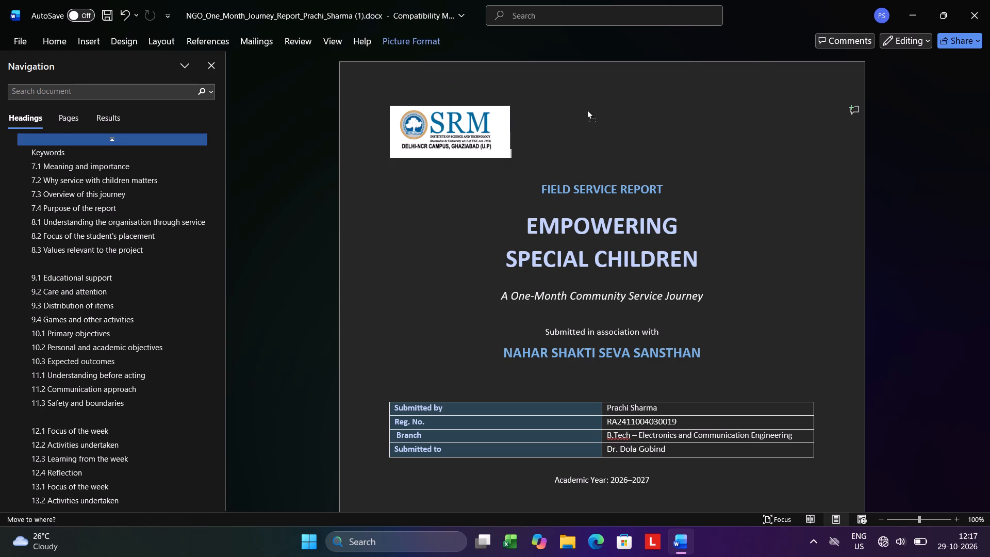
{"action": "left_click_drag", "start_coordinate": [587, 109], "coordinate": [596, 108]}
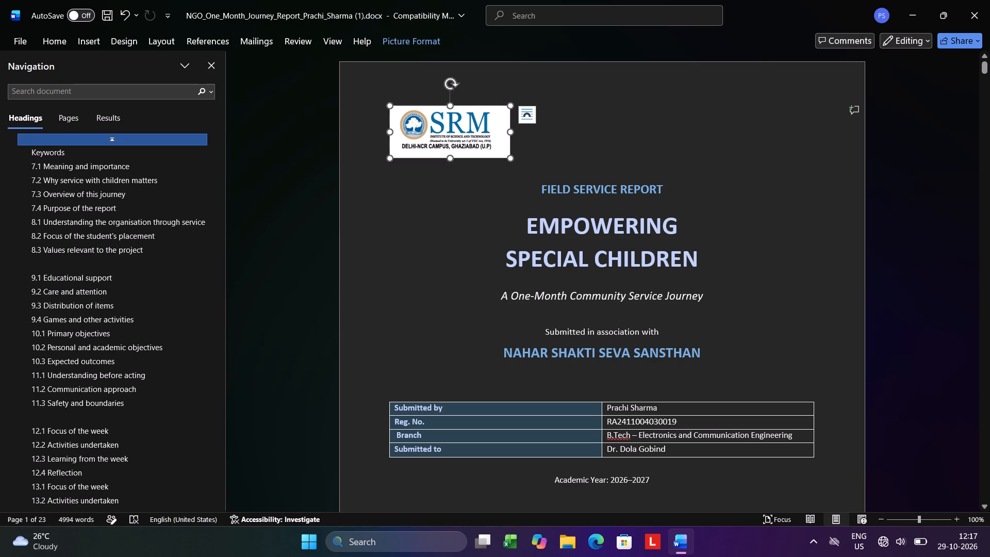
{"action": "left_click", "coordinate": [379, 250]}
Shrink the SRM logo proportionally to just over a quarter of the text width.
{"action": "left_click", "coordinate": [433, 139]}
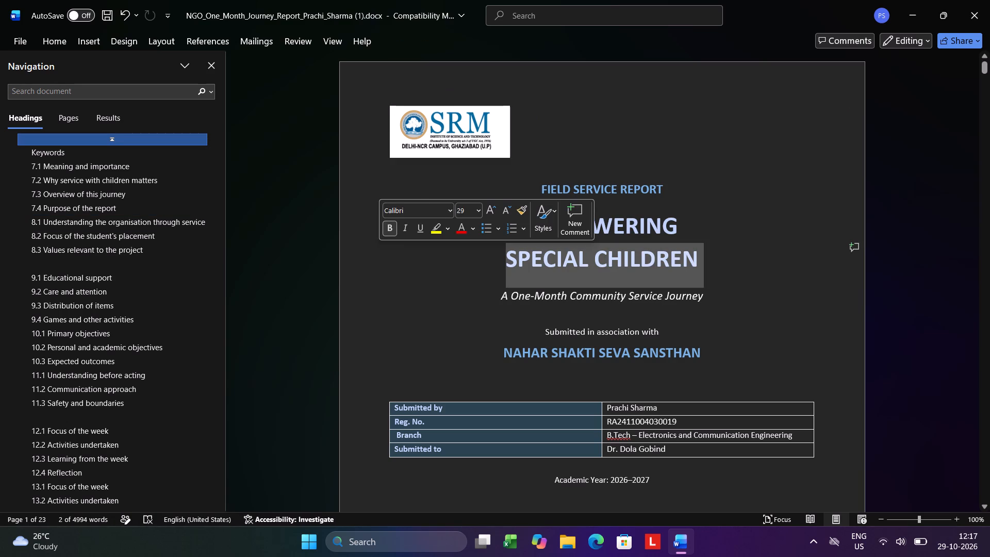
{"action": "left_click", "coordinate": [433, 139]}
{"action": "left_click_drag", "start_coordinate": [433, 139], "coordinate": [391, 101]}
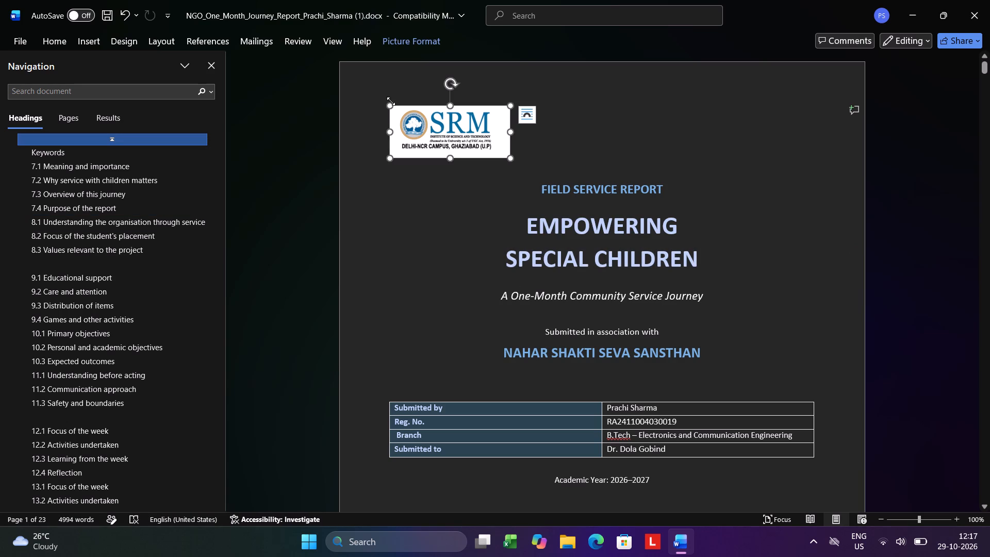
{"action": "left_click_drag", "start_coordinate": [391, 101], "coordinate": [389, 106]}
{"action": "left_click_drag", "start_coordinate": [389, 106], "coordinate": [418, 121]}
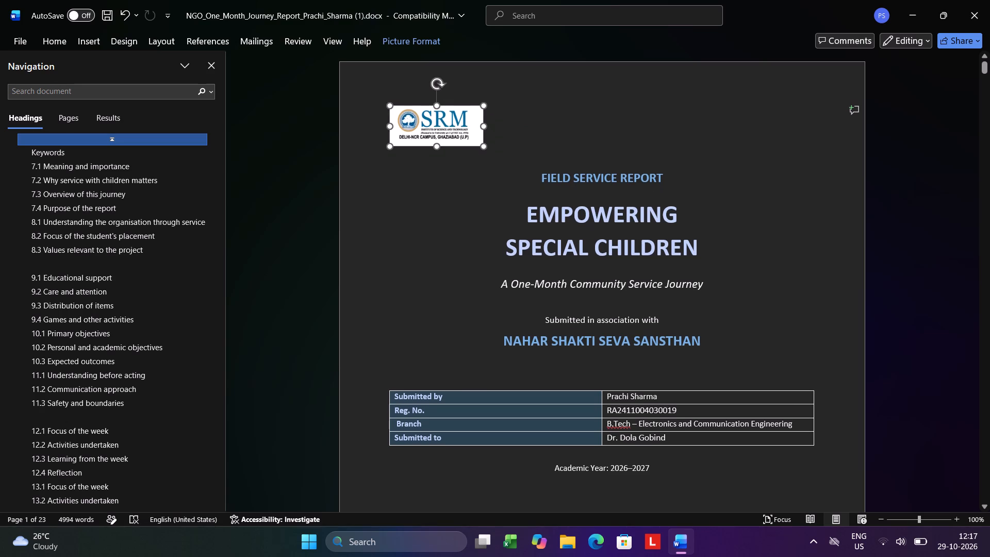
{"action": "left_click_drag", "start_coordinate": [418, 121], "coordinate": [402, 111]}
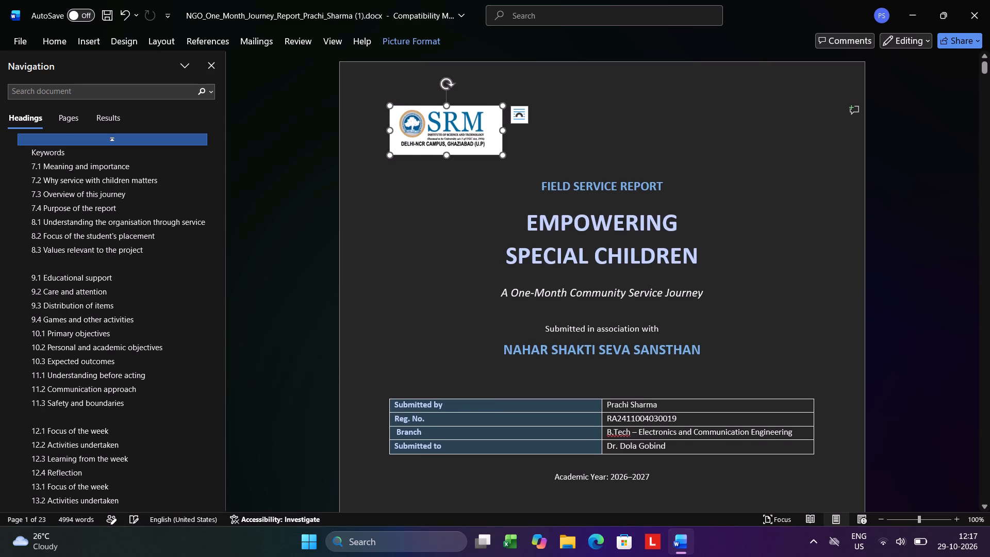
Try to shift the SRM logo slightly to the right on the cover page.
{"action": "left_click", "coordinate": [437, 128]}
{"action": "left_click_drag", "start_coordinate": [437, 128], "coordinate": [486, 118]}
Stretch the SRM logo slightly taller, to about half its width, while keeping the width.
{"action": "left_click_drag", "start_coordinate": [486, 118], "coordinate": [447, 105]}
{"action": "left_click_drag", "start_coordinate": [447, 105], "coordinate": [449, 90]}
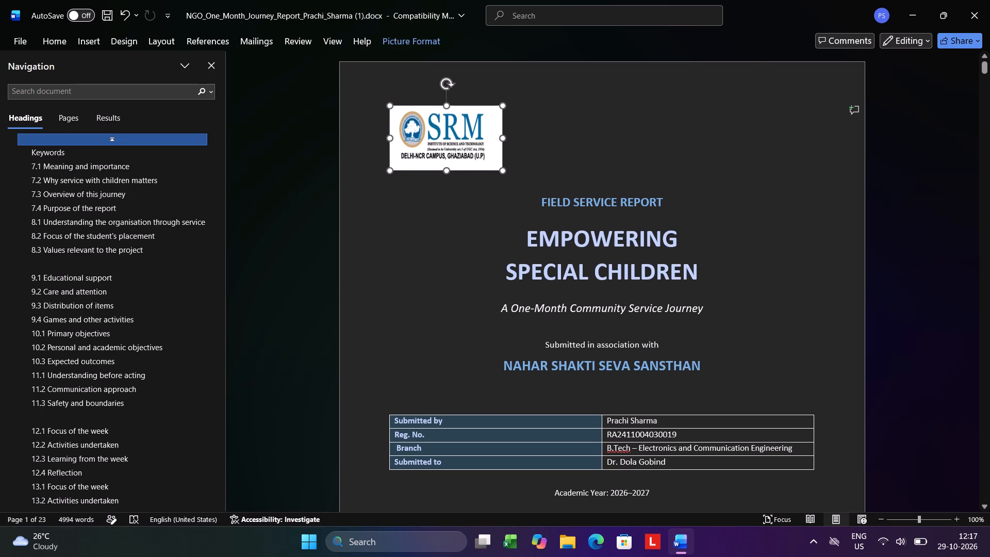
{"action": "left_click_drag", "start_coordinate": [449, 90], "coordinate": [451, 99]}
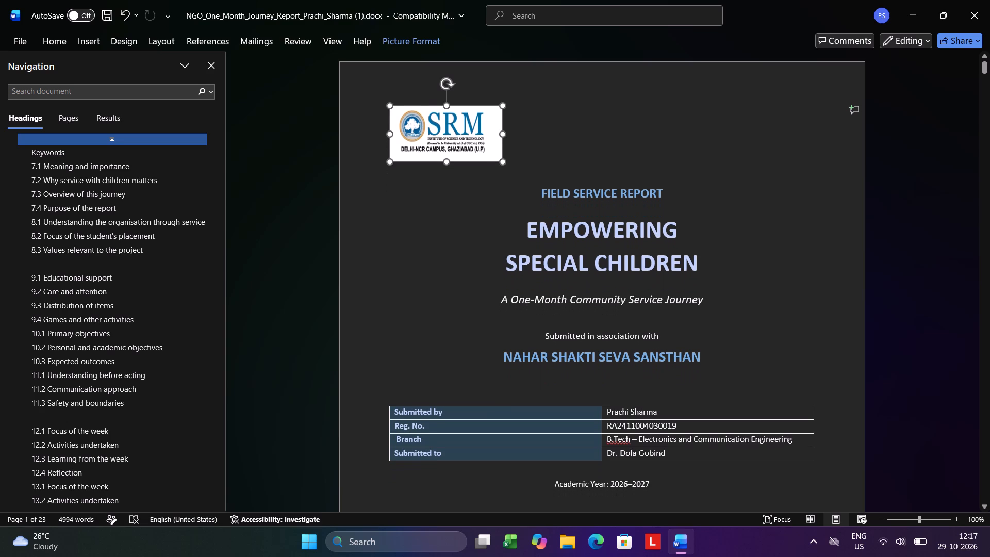
{"action": "left_click_drag", "start_coordinate": [451, 99], "coordinate": [451, 99]}
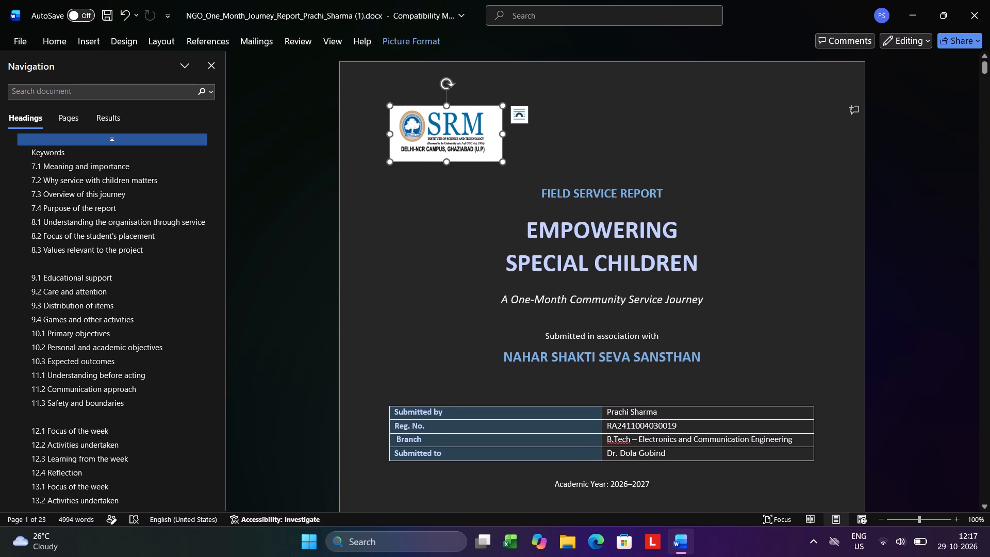
{"action": "left_click", "coordinate": [570, 106]}
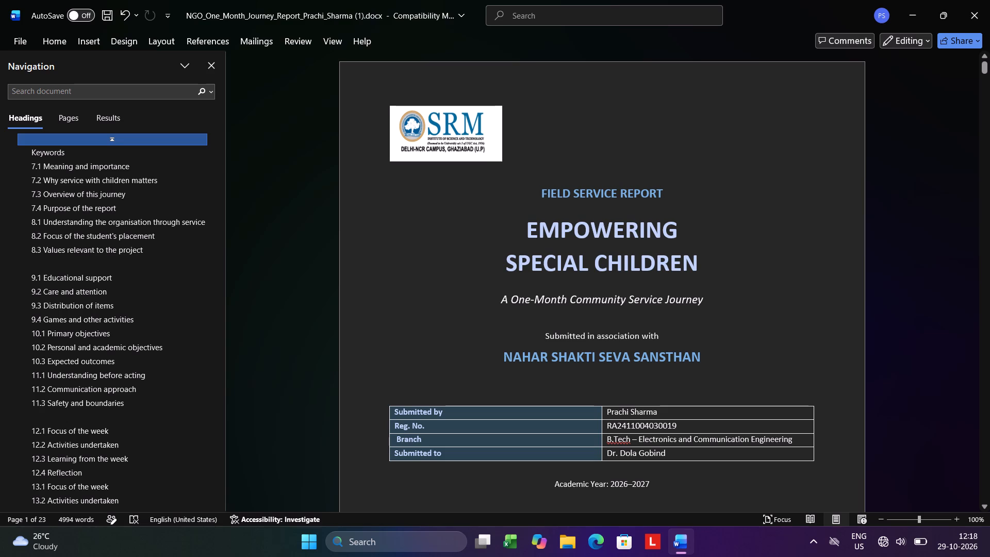
Shrink the SRM logo proportionally to a little under a quarter of the text width.
{"action": "left_click", "coordinate": [424, 150]}
{"action": "left_click_drag", "start_coordinate": [390, 159], "coordinate": [404, 155]}
{"action": "left_click", "coordinate": [409, 141]}
{"action": "left_click_drag", "start_coordinate": [409, 141], "coordinate": [428, 146]}
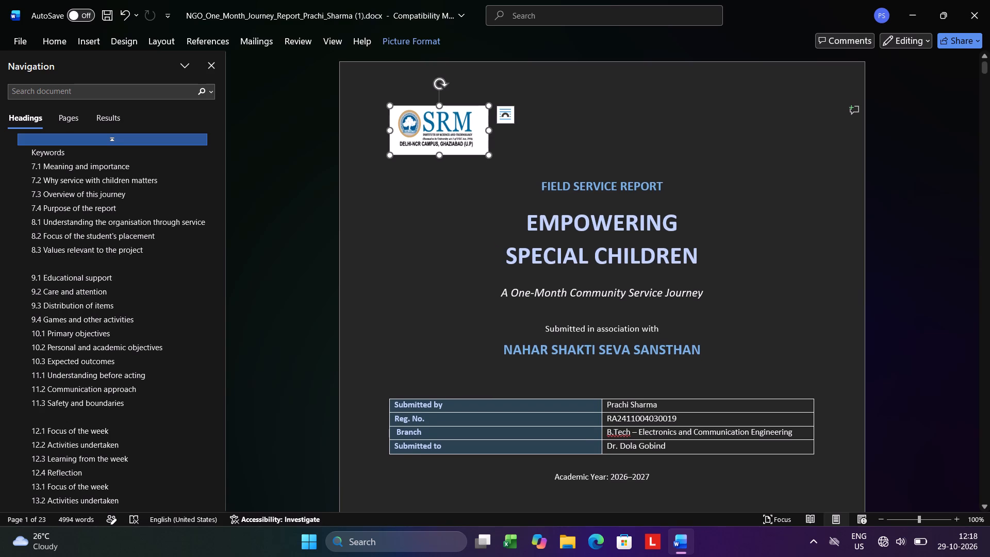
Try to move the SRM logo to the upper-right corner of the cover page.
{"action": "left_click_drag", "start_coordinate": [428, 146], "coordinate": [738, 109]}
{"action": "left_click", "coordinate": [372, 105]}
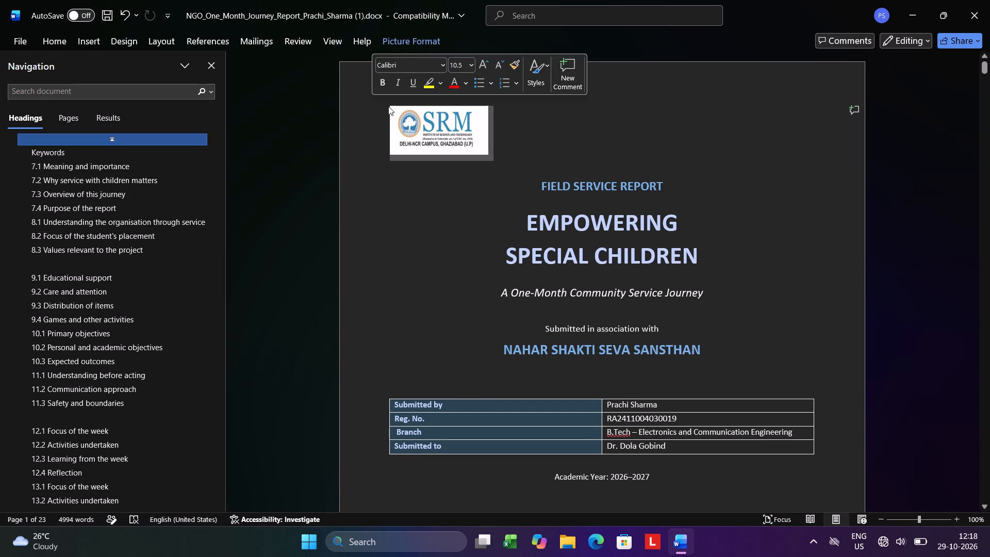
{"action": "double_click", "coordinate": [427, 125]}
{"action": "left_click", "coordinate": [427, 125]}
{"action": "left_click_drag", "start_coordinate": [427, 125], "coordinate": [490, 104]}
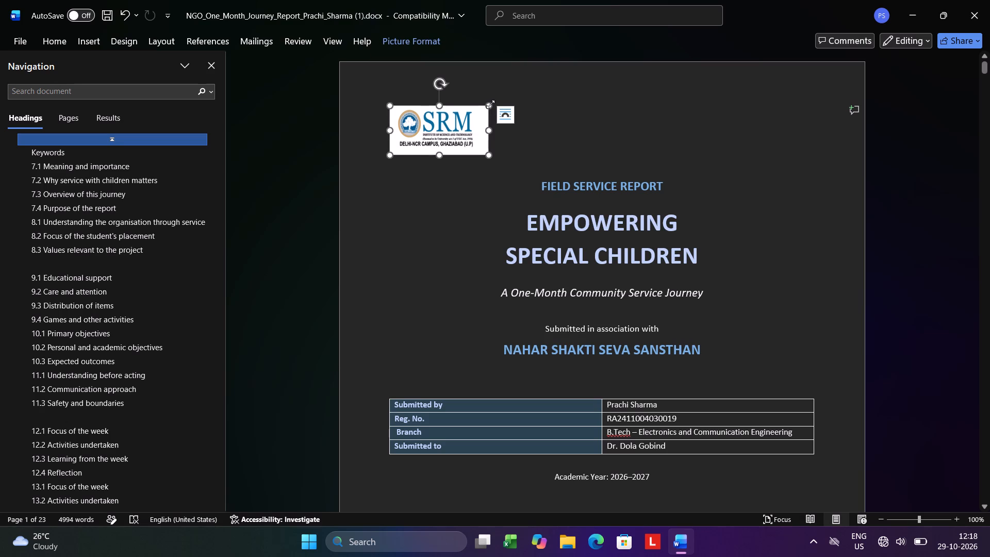
Enlarge the SRM logo proportionally to about 2.6 cm high and 5.3 cm wide.
{"action": "left_click_drag", "start_coordinate": [490, 104], "coordinate": [522, 97]}
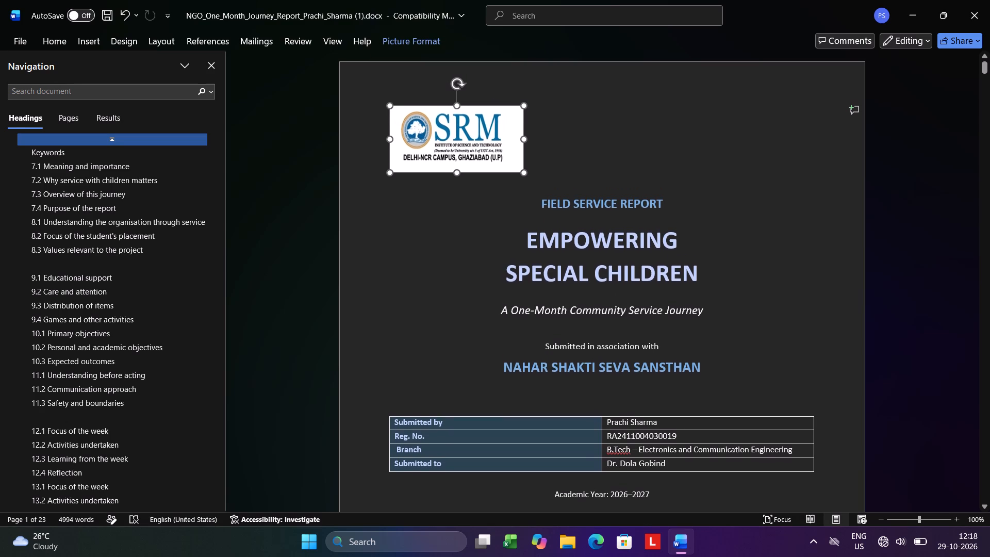
{"action": "left_click_drag", "start_coordinate": [522, 97], "coordinate": [519, 103]}
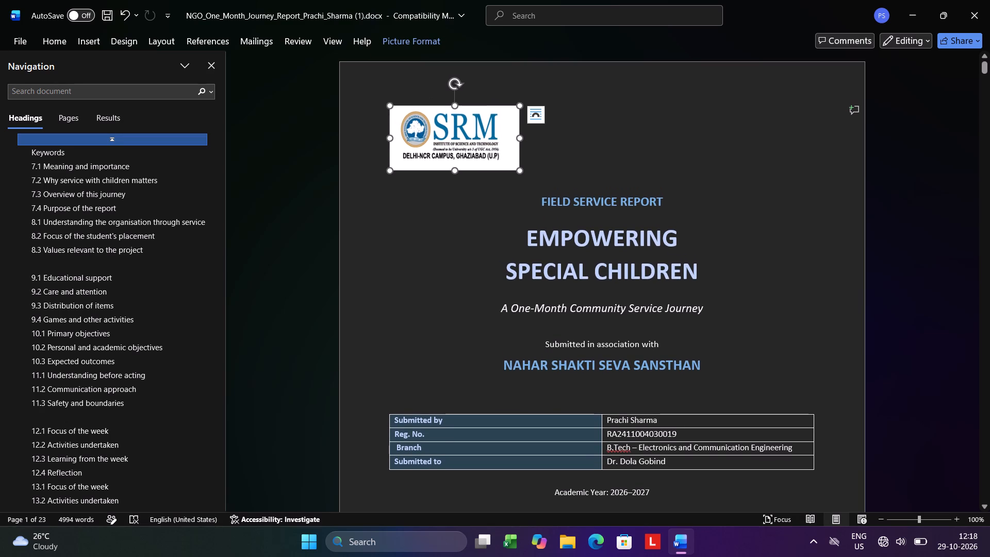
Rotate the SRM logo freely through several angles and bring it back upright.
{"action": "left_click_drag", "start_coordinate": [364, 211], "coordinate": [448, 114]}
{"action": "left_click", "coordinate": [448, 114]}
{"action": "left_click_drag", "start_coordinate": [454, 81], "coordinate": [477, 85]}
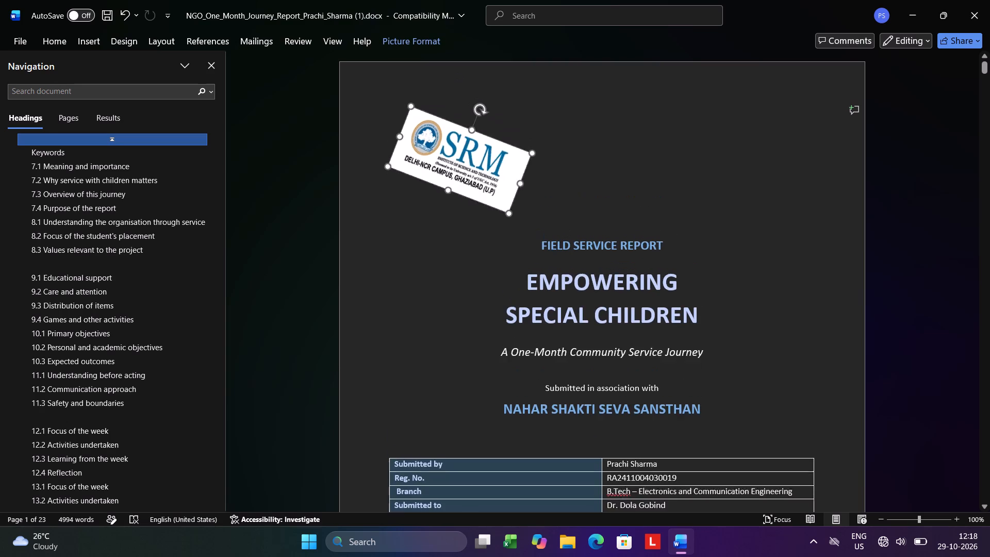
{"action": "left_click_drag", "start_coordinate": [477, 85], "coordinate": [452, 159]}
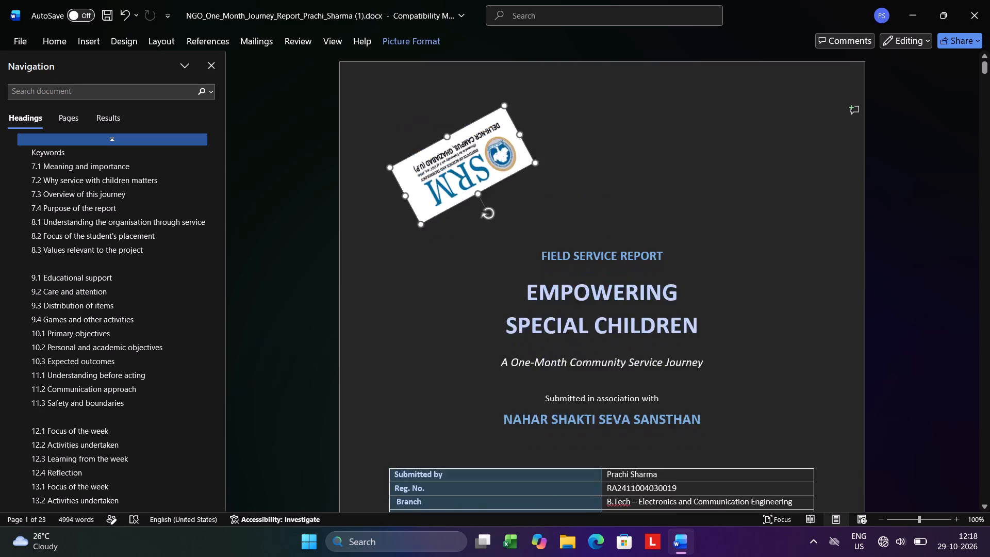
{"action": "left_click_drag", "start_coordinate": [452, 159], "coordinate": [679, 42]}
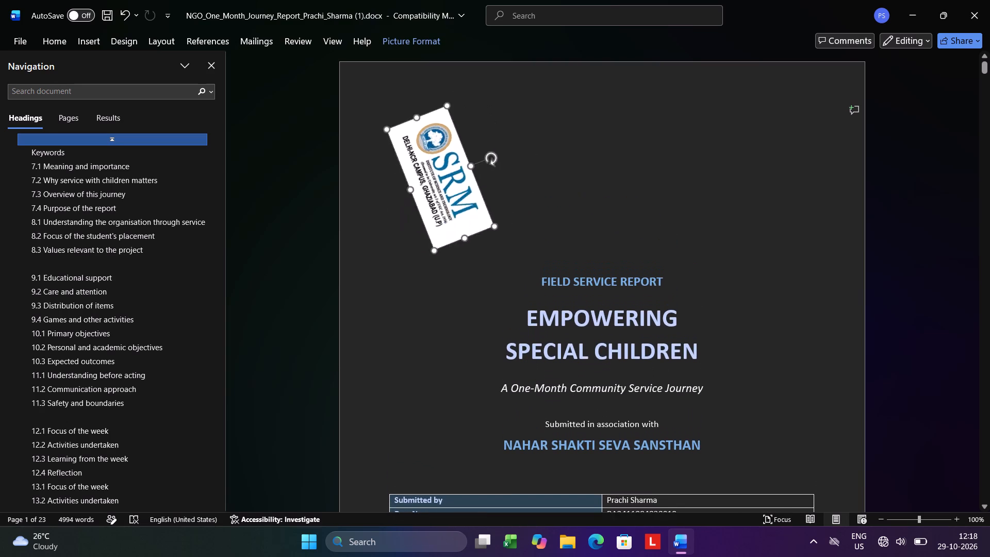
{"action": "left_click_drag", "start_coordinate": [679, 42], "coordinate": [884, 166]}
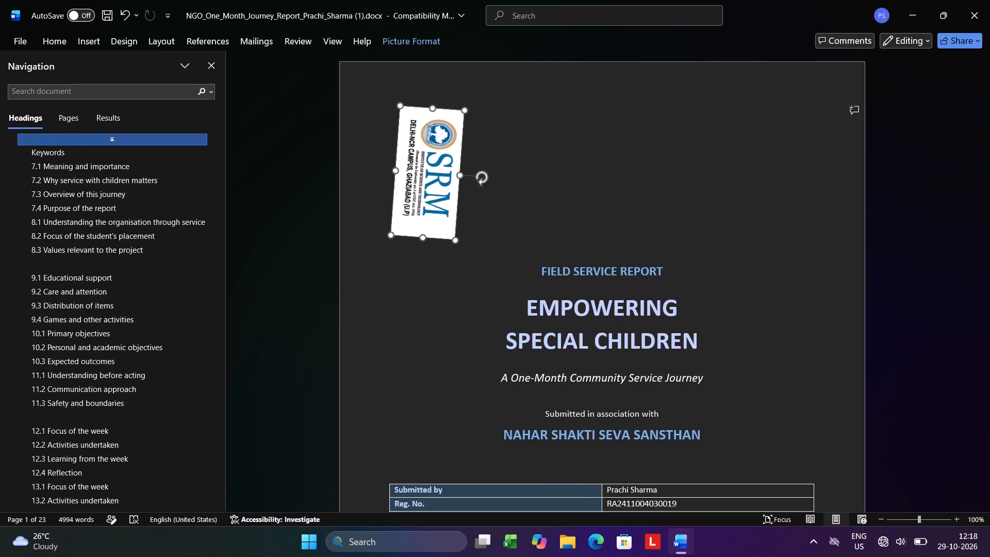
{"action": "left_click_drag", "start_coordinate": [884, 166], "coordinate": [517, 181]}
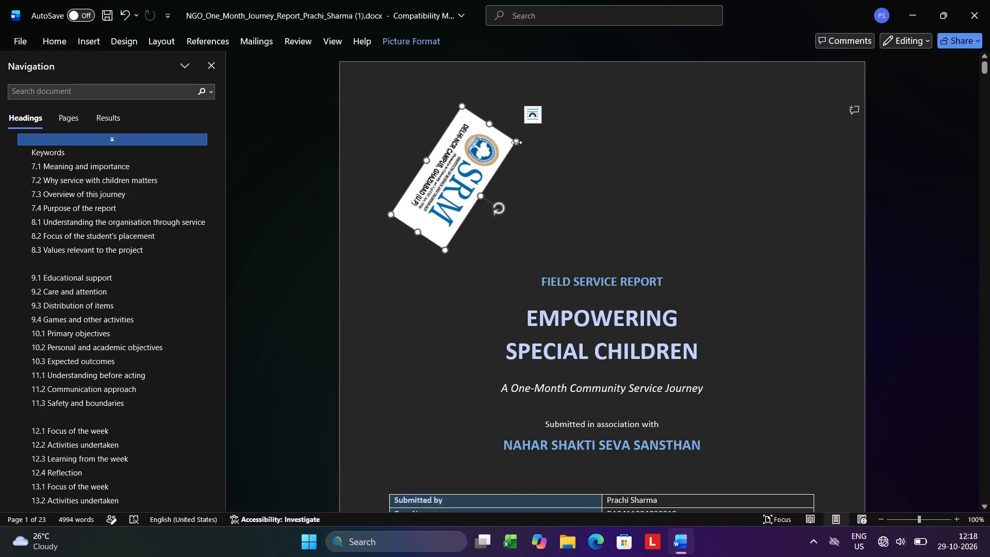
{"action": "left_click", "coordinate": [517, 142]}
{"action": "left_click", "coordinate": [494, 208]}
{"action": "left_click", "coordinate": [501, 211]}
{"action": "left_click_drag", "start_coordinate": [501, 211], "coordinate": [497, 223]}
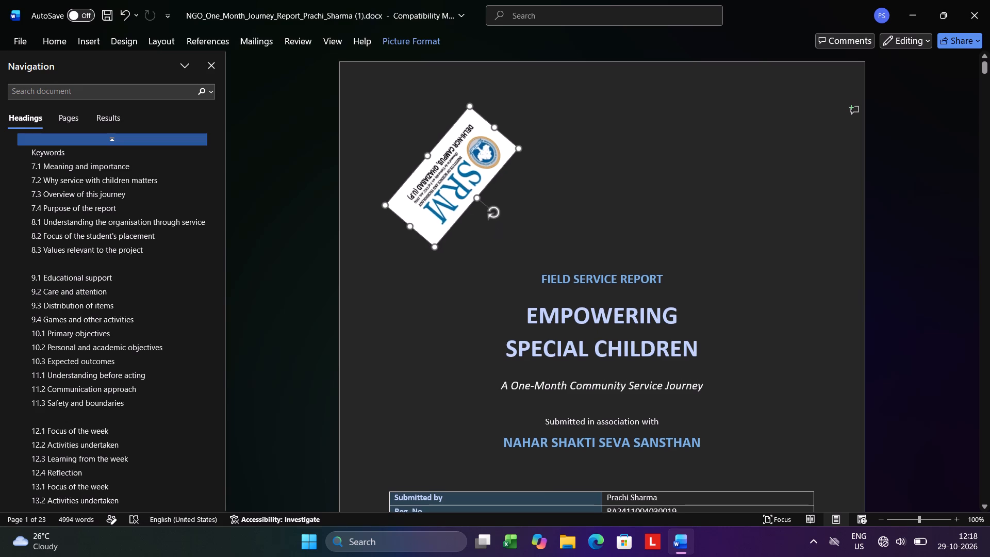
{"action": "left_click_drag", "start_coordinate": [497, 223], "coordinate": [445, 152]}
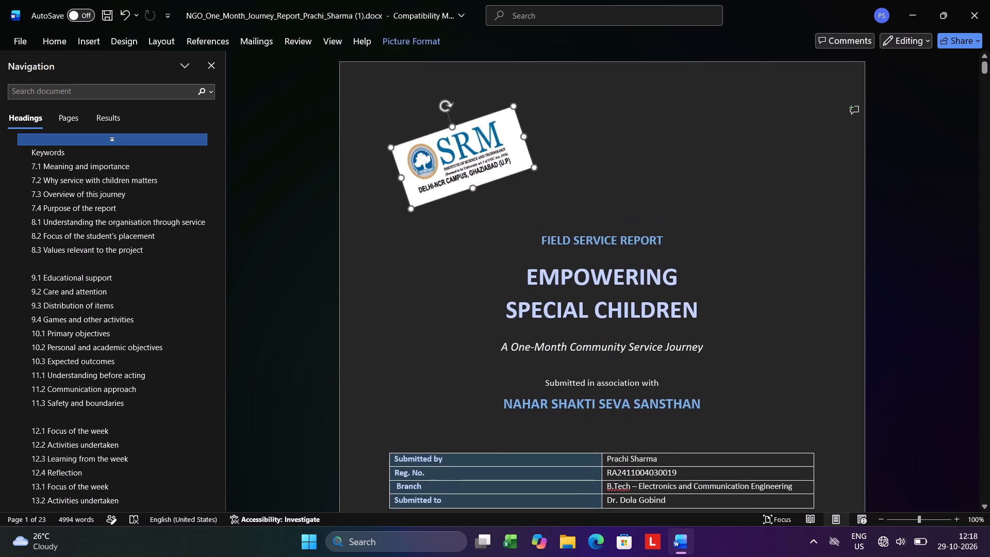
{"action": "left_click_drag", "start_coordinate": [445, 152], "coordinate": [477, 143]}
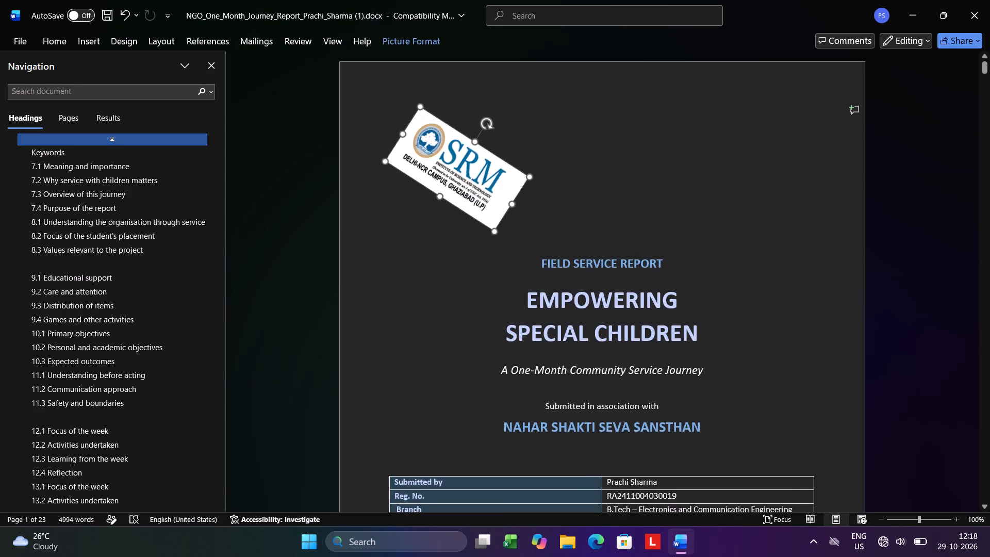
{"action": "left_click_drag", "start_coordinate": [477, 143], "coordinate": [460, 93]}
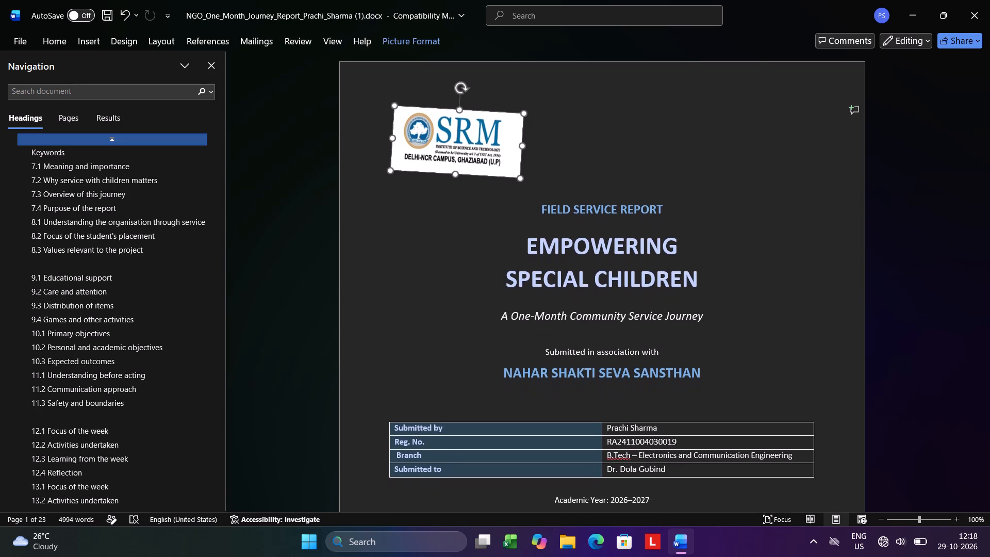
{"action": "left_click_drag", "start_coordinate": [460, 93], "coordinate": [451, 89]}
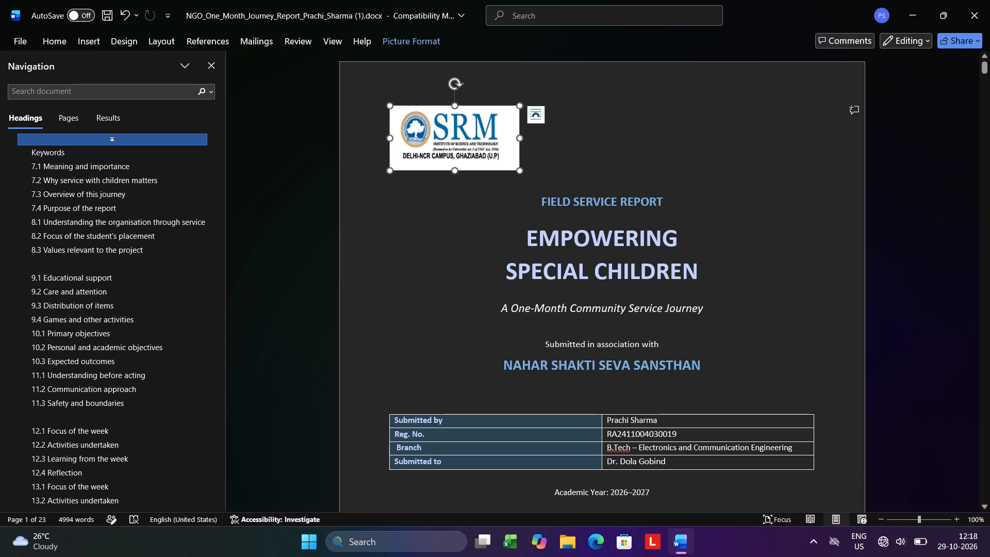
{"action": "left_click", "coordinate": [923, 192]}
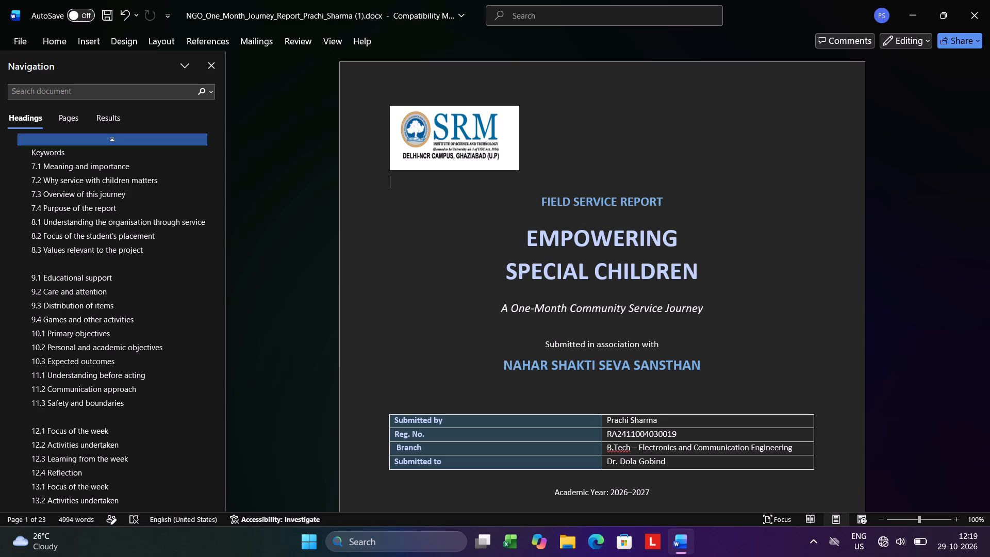
Set the SRM logo's text wrapping to Square.
{"action": "left_click", "coordinate": [501, 159]}
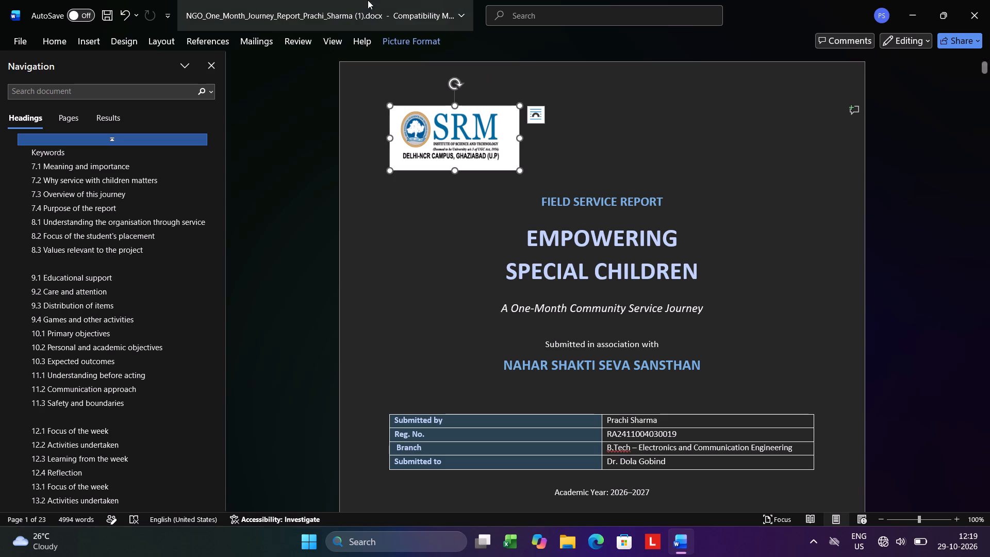
{"action": "left_click", "coordinate": [395, 42]}
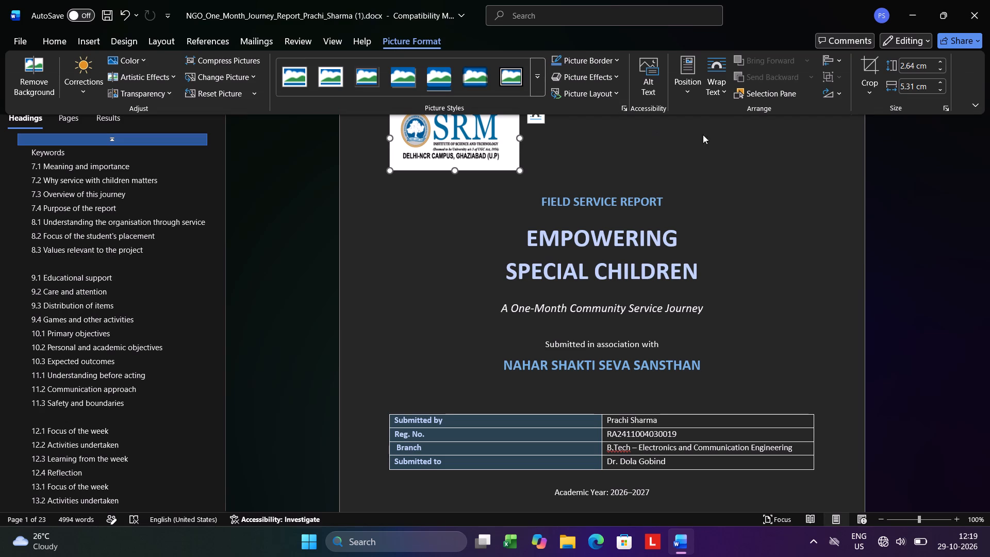
{"action": "left_click", "coordinate": [714, 80]}
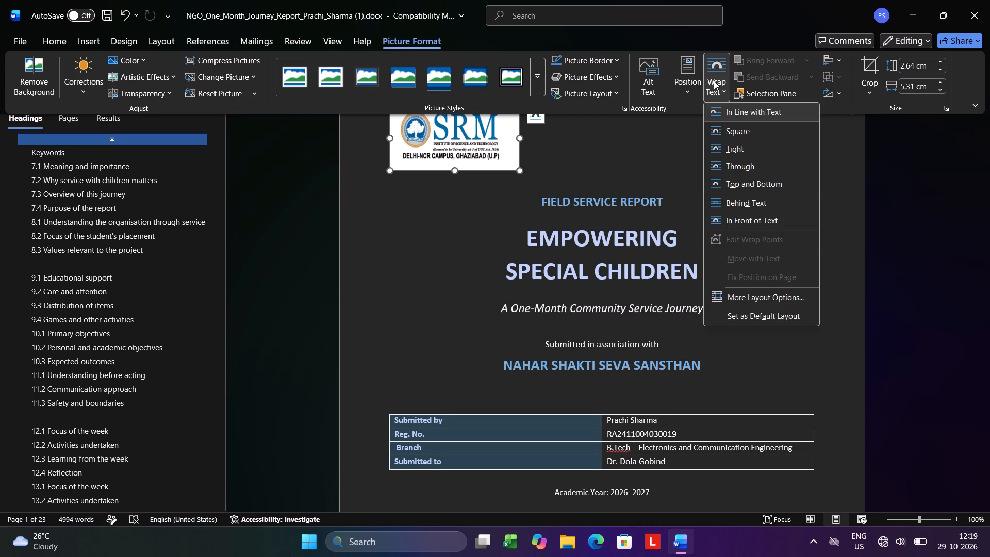
{"action": "left_click", "coordinate": [719, 126]}
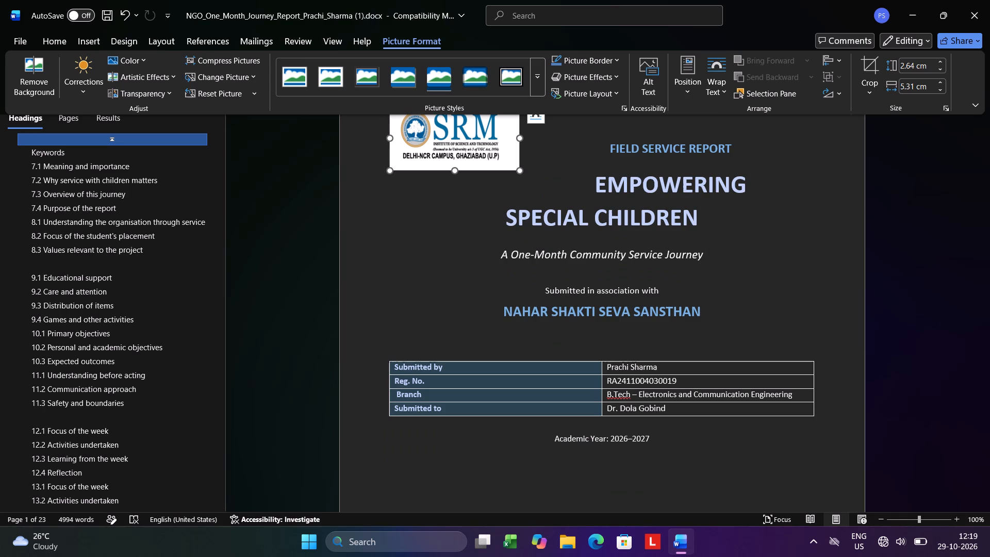
Move the SRM logo into the cover page's upper-right corner, just inside the page edges.
{"action": "left_click_drag", "start_coordinate": [454, 147], "coordinate": [455, 133]}
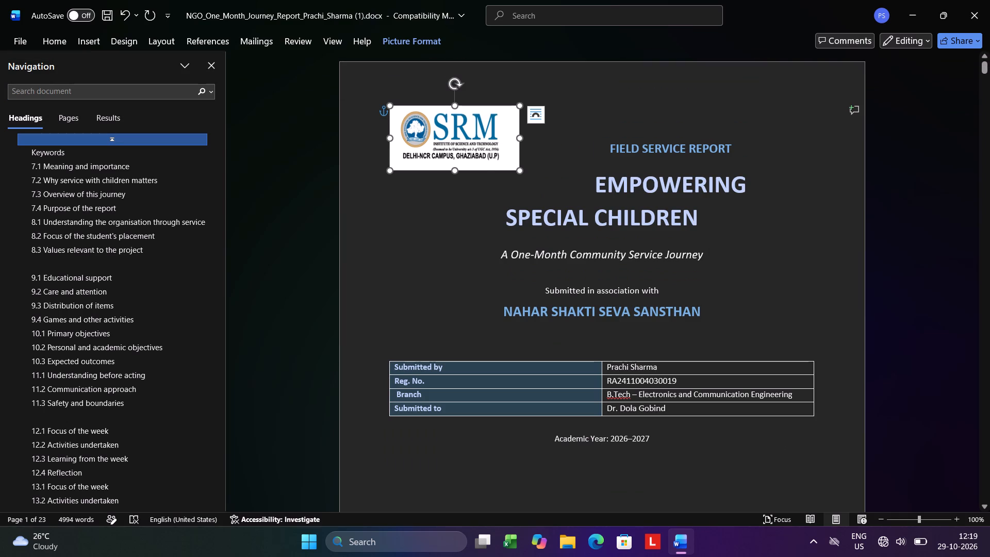
{"action": "double_click", "coordinate": [455, 133]}
{"action": "left_click_drag", "start_coordinate": [455, 133], "coordinate": [774, 96]}
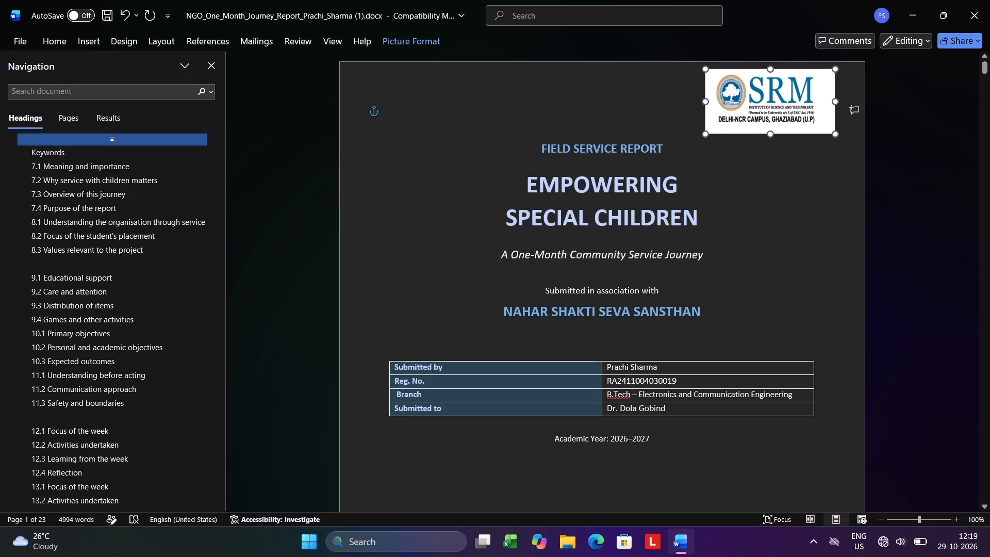
{"action": "left_click_drag", "start_coordinate": [774, 96], "coordinate": [802, 83]}
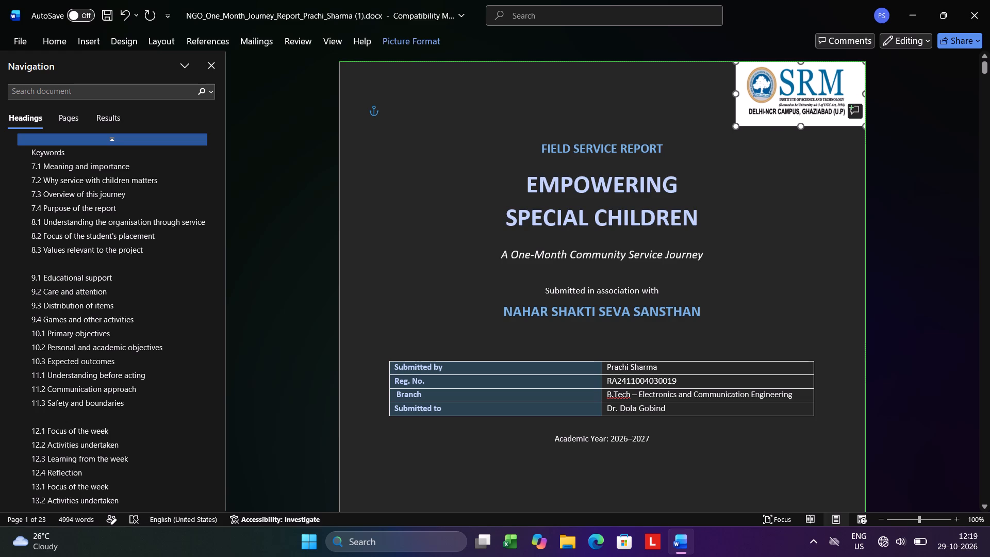
{"action": "left_click_drag", "start_coordinate": [802, 83], "coordinate": [800, 92]}
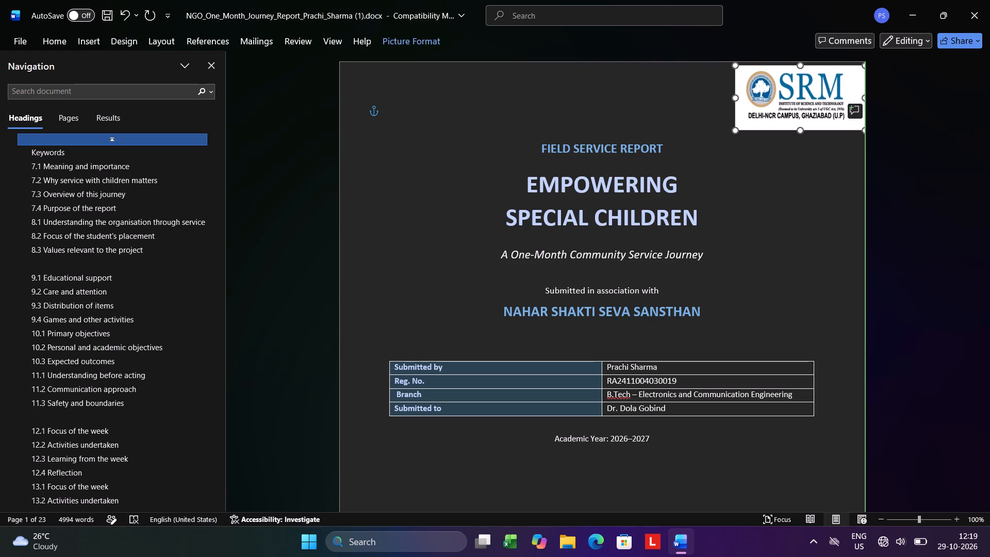
{"action": "left_click_drag", "start_coordinate": [800, 92], "coordinate": [799, 90]}
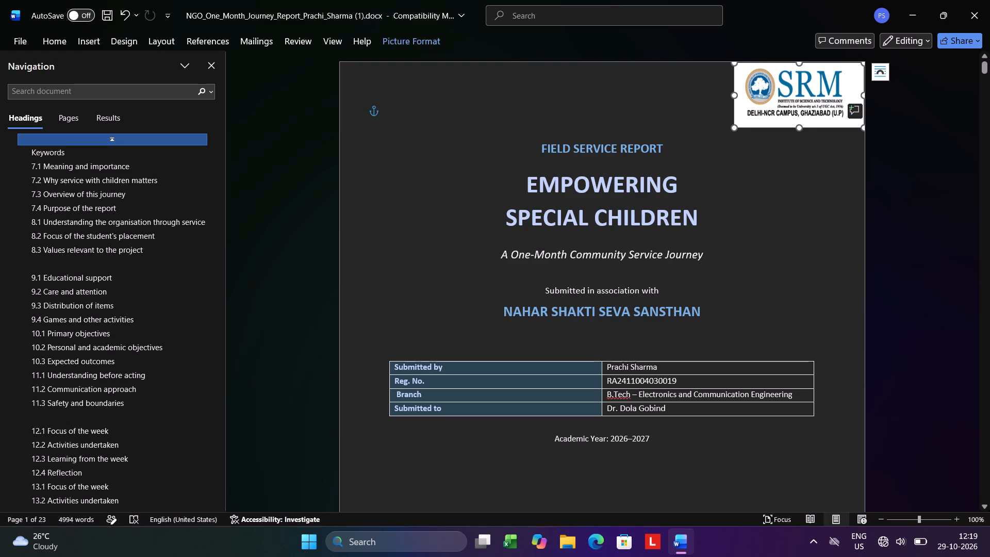
{"action": "left_click", "coordinate": [928, 144]}
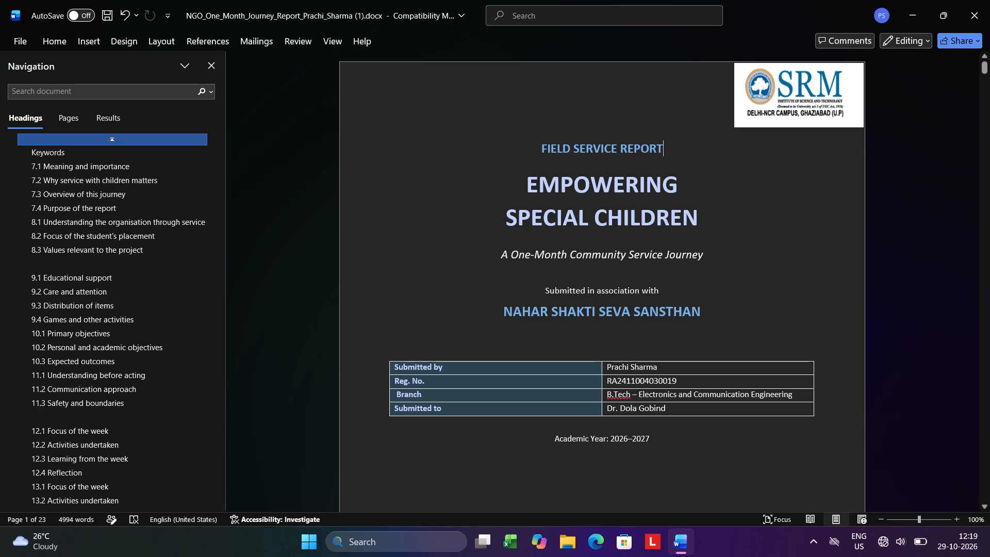
Insert the picture WhatsApp Image 2026-08-05 at 10.18.36 PM.jpeg from the Downloads folder at the top of the cover page.
{"action": "left_click", "coordinate": [787, 100]}
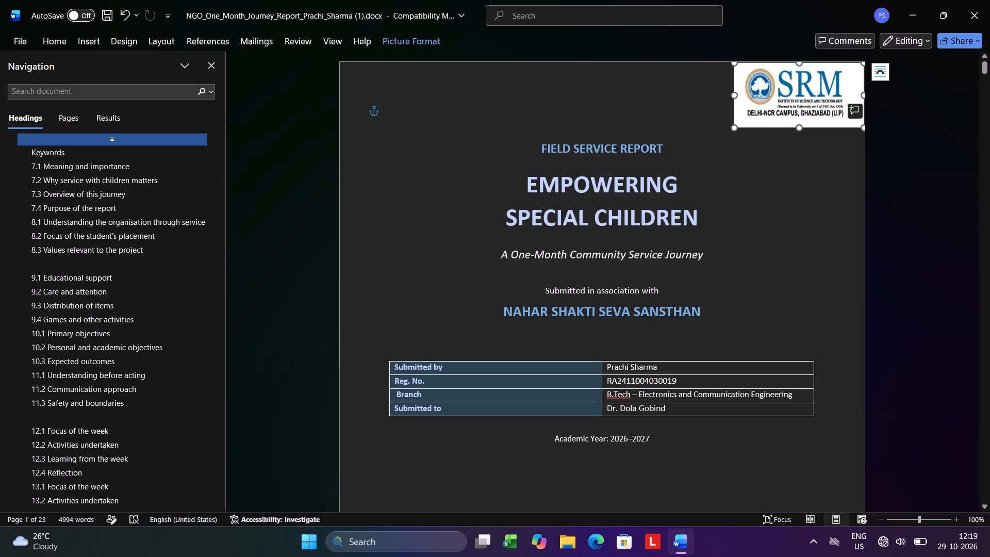
{"action": "left_click", "coordinate": [455, 66]}
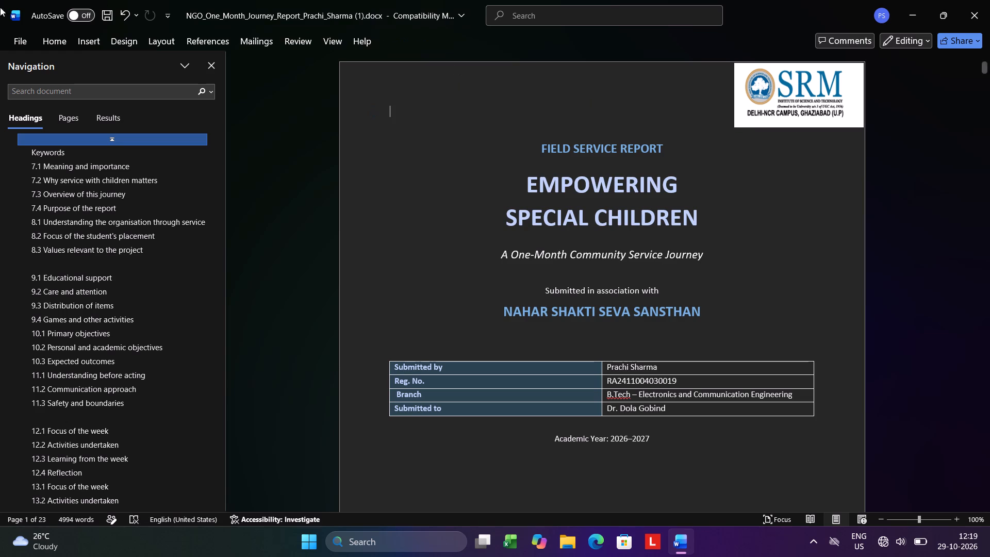
{"action": "left_click", "coordinate": [93, 45]}
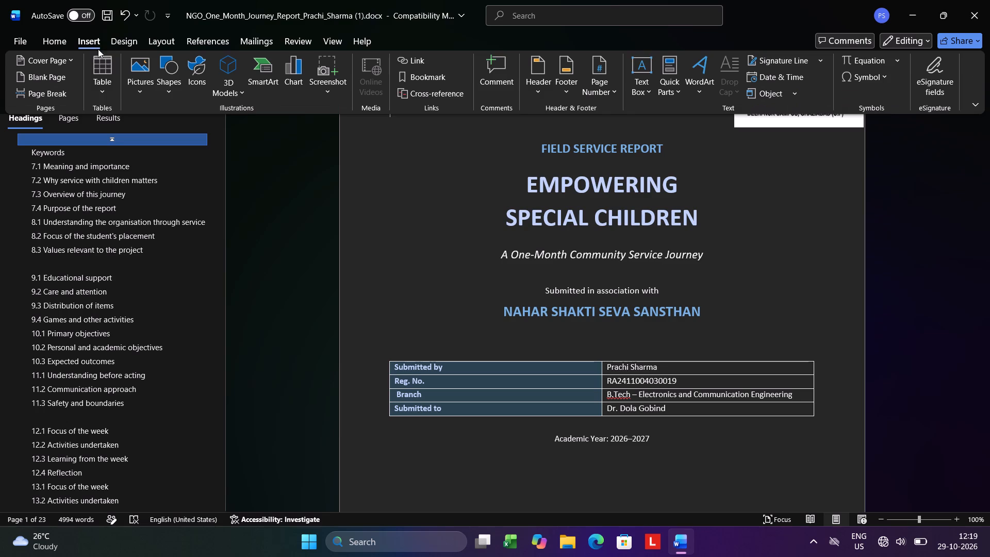
{"action": "left_click", "coordinate": [138, 80]}
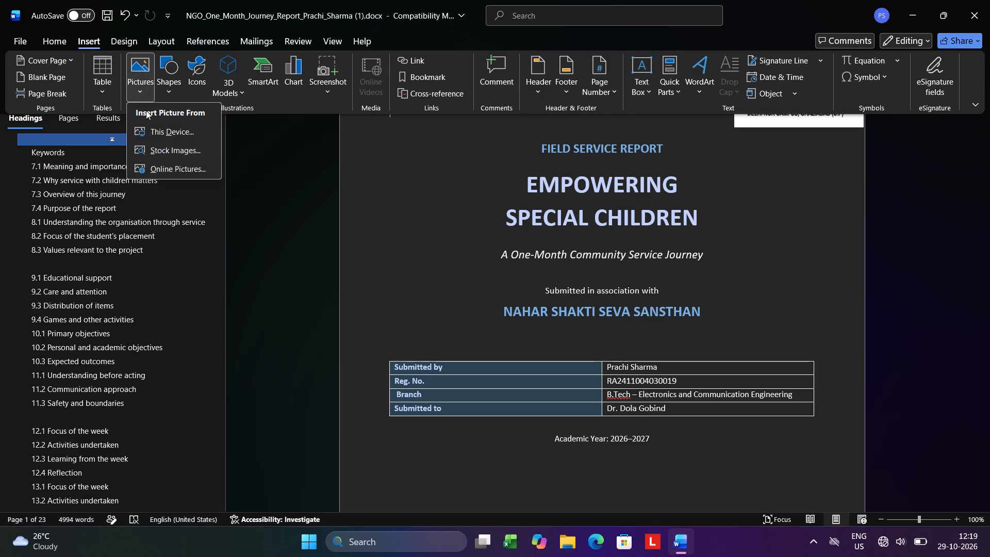
{"action": "left_click", "coordinate": [152, 130]}
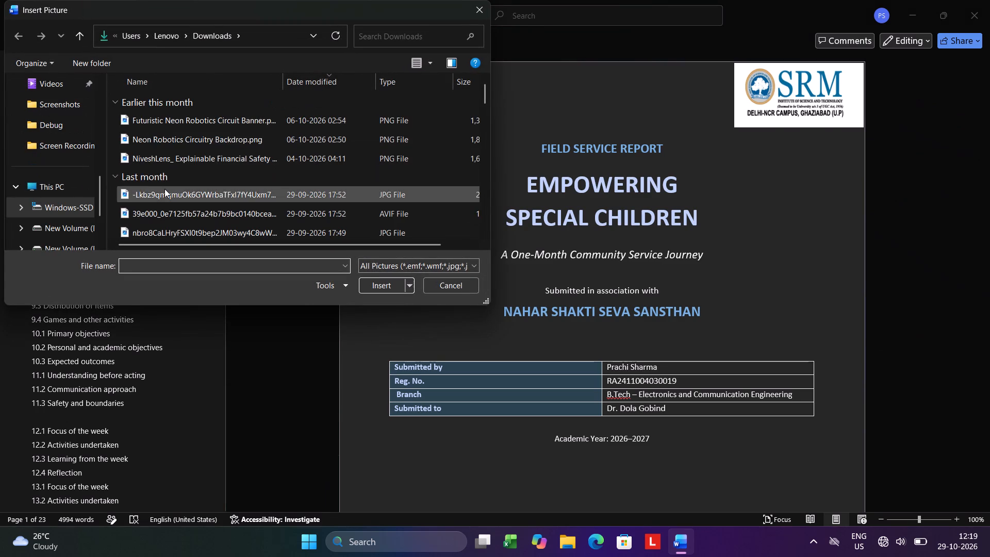
{"action": "scroll", "coordinate": [164, 189], "scroll_direction": "down", "scroll_amount": 6}
{"action": "scroll", "coordinate": [164, 189], "scroll_direction": "up", "scroll_amount": 1}
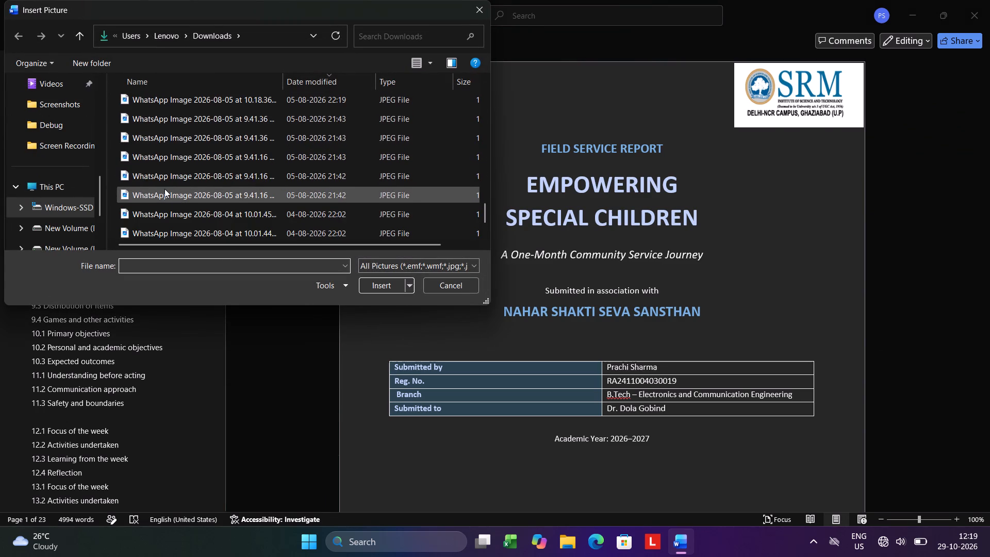
{"action": "scroll", "coordinate": [164, 189], "scroll_direction": "up", "scroll_amount": 1}
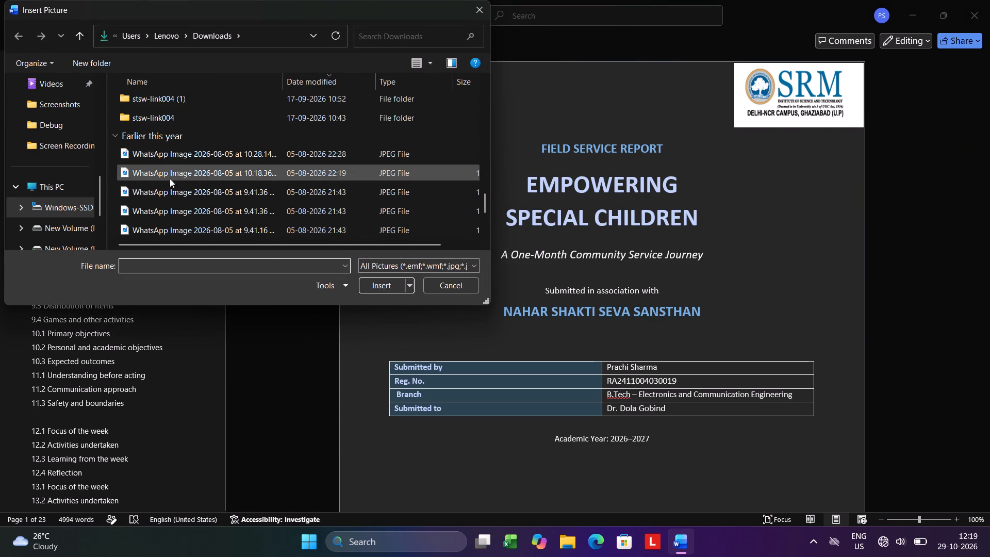
{"action": "left_click", "coordinate": [176, 170]}
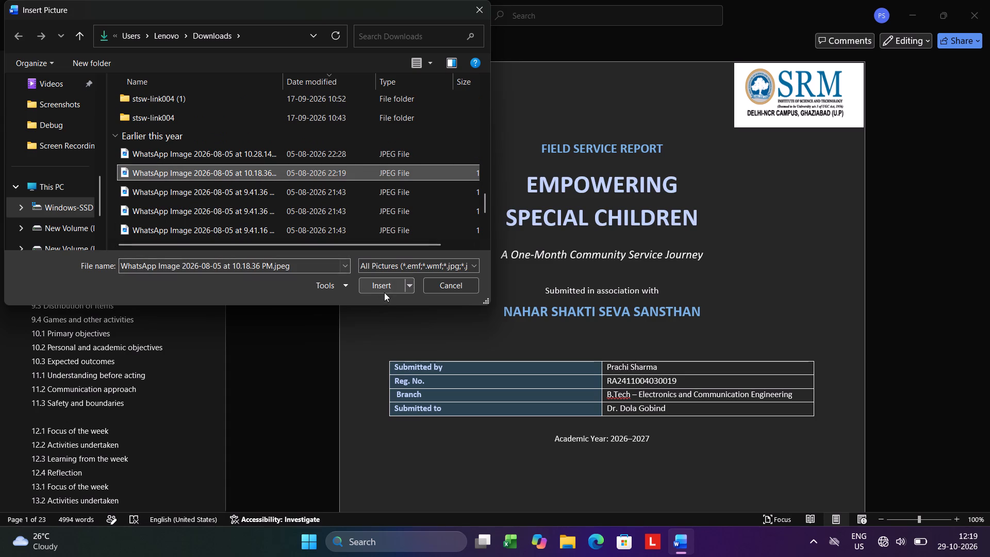
{"action": "left_click", "coordinate": [377, 284]}
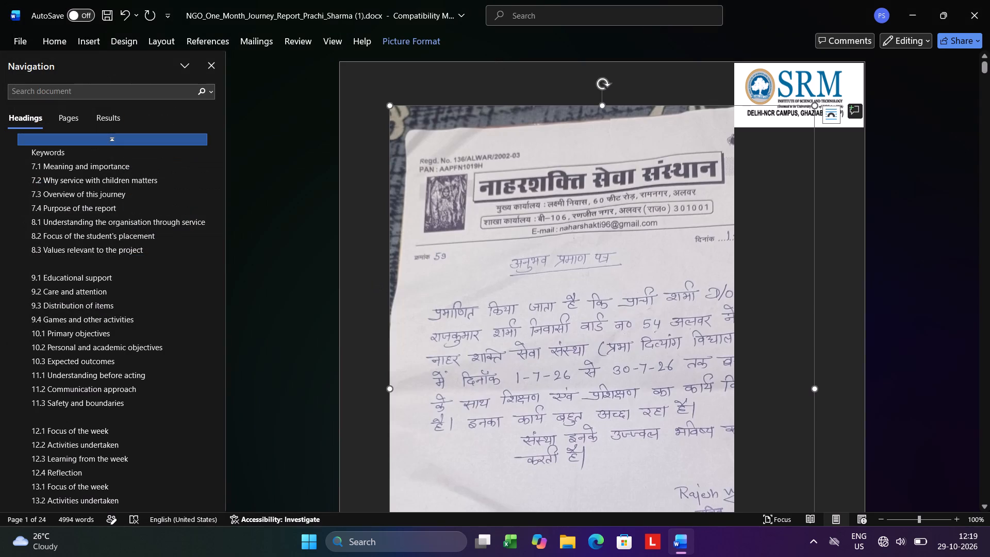
Copy the inserted certificate photo and delete it from the cover page.
{"action": "scroll", "coordinate": [600, 331], "scroll_direction": "up", "scroll_amount": 4}
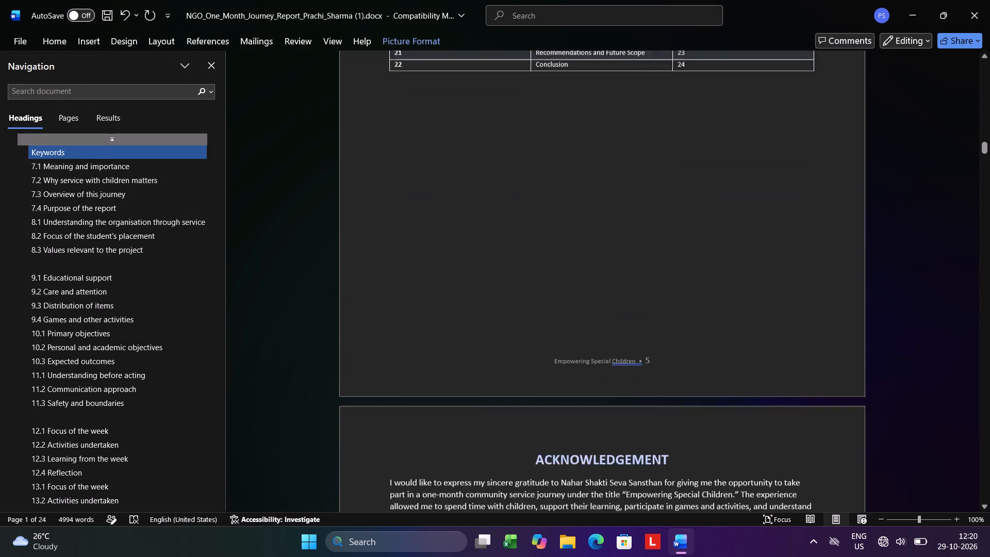
{"action": "scroll", "coordinate": [600, 331], "scroll_direction": "up", "scroll_amount": 8}
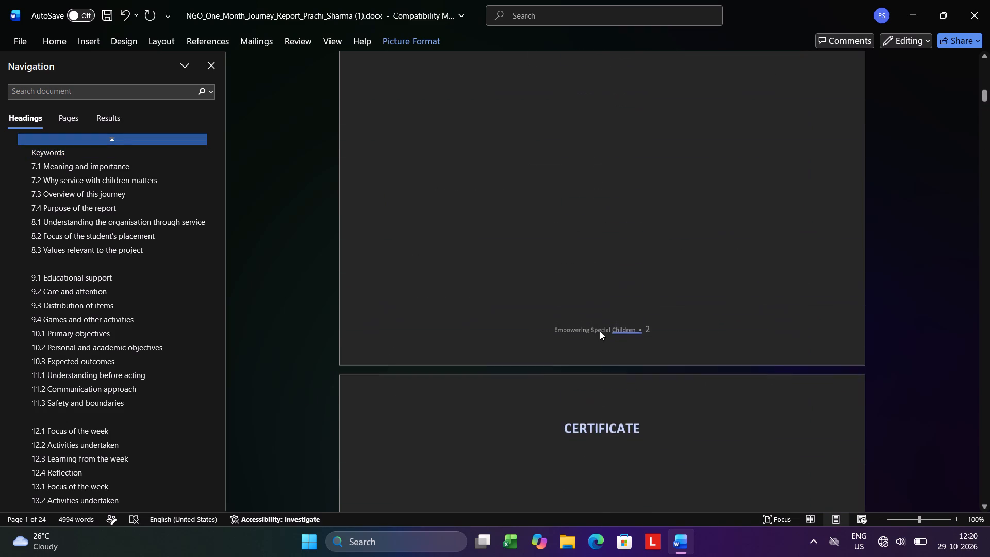
{"action": "scroll", "coordinate": [600, 331], "scroll_direction": "up", "scroll_amount": 7}
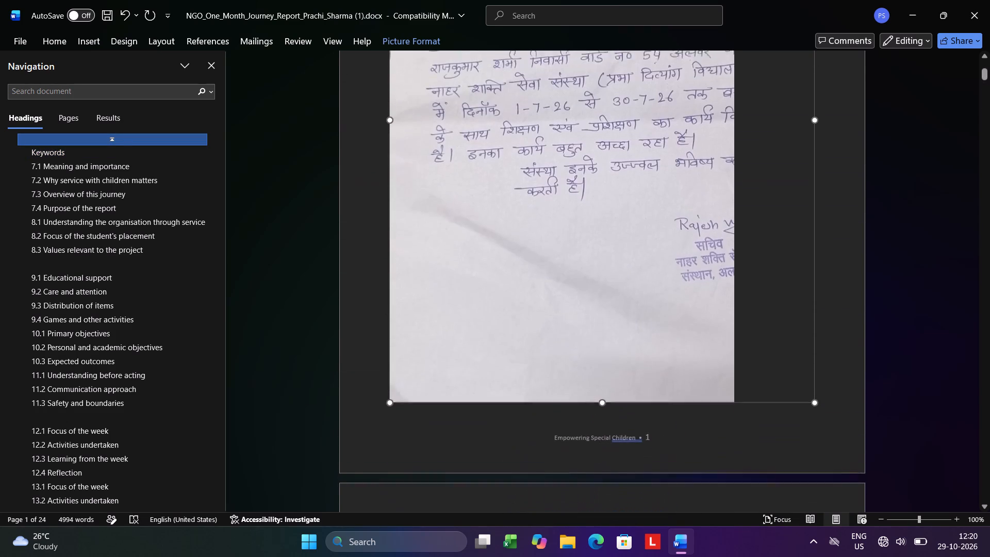
{"action": "scroll", "coordinate": [600, 331], "scroll_direction": "up", "scroll_amount": 4}
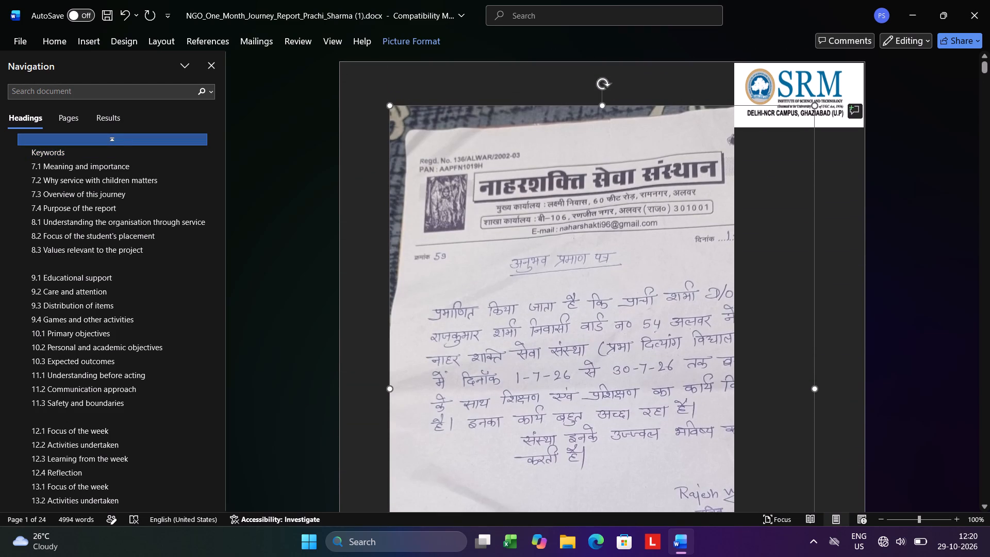
{"action": "left_click", "coordinate": [586, 256]}
{"action": "scroll", "coordinate": [584, 210], "scroll_direction": "down", "scroll_amount": 2}
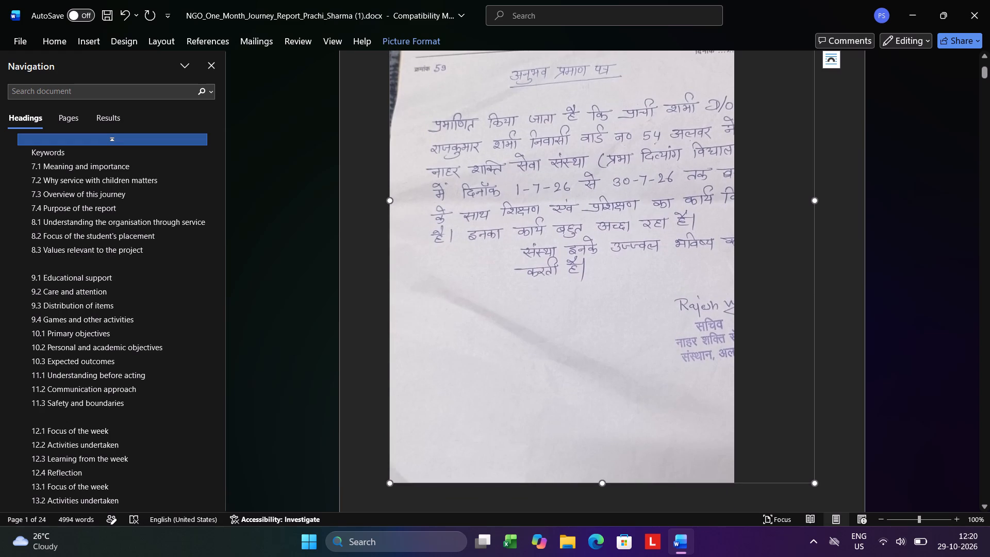
{"action": "key", "text": "ctrl+c"}
{"action": "scroll", "coordinate": [789, 278], "scroll_direction": "up", "scroll_amount": 4}
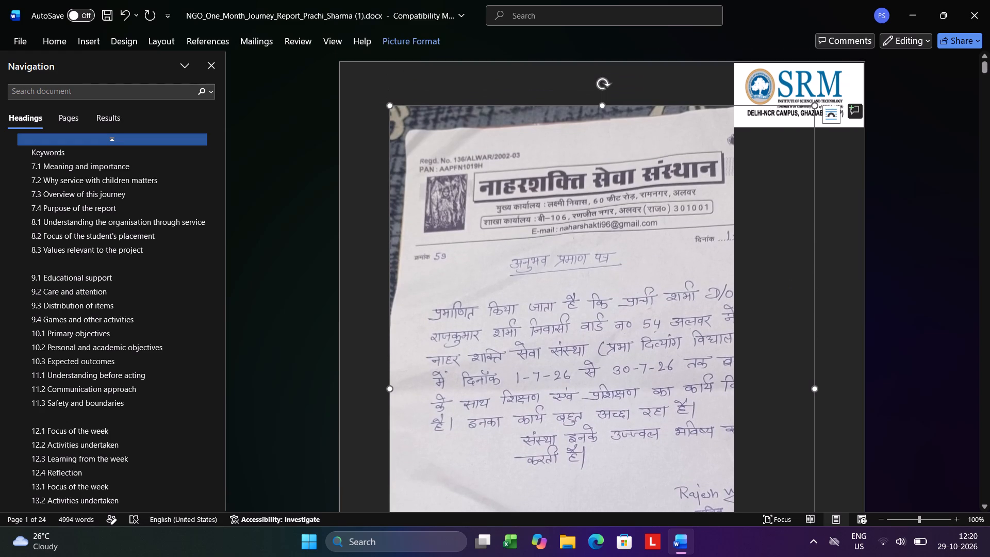
{"action": "key", "text": "Delete"}
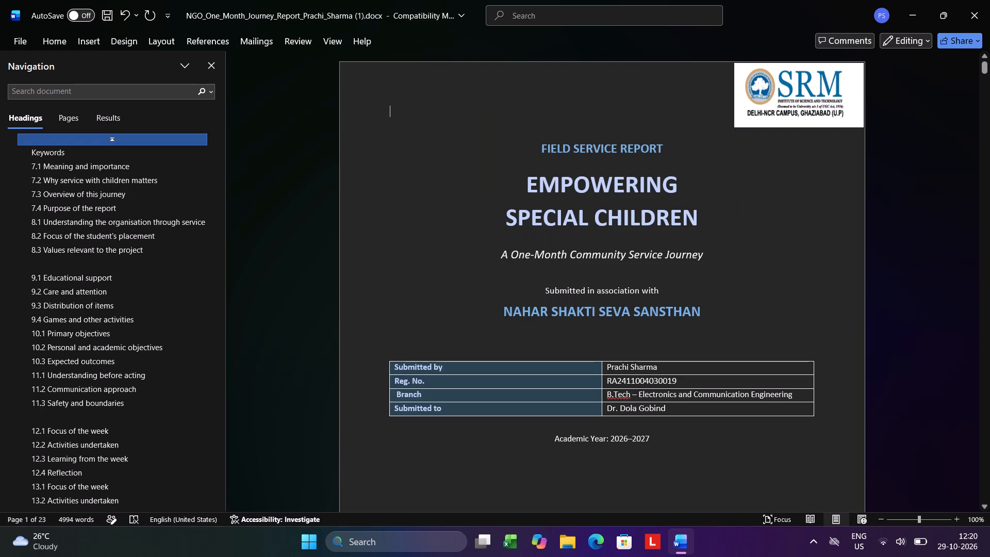
Paste the copied certificate photo just below the empty two-column table on the CERTIFICATE page.
{"action": "scroll", "coordinate": [829, 291], "scroll_direction": "down", "scroll_amount": 6}
{"action": "scroll", "coordinate": [829, 291], "scroll_direction": "up", "scroll_amount": 3}
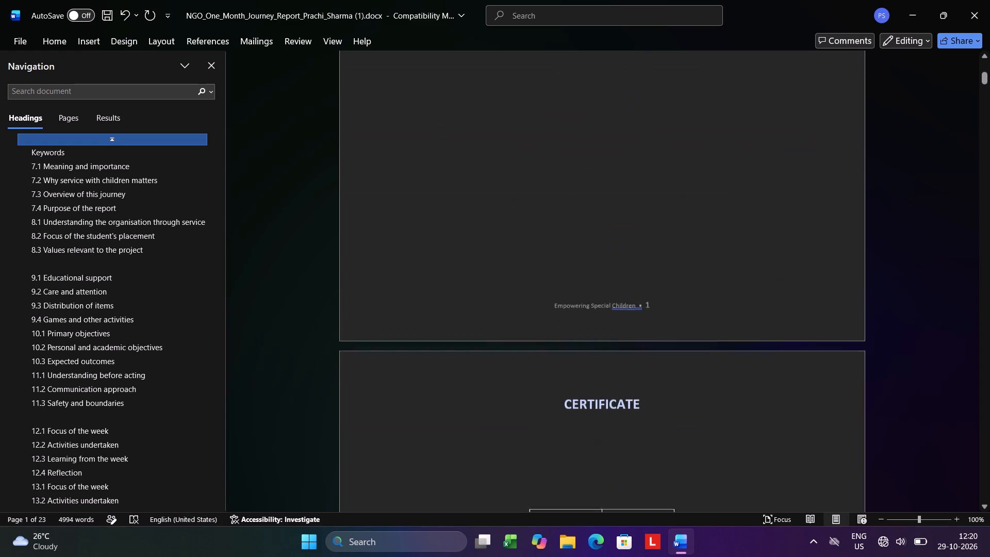
{"action": "scroll", "coordinate": [829, 291], "scroll_direction": "up", "scroll_amount": 8}
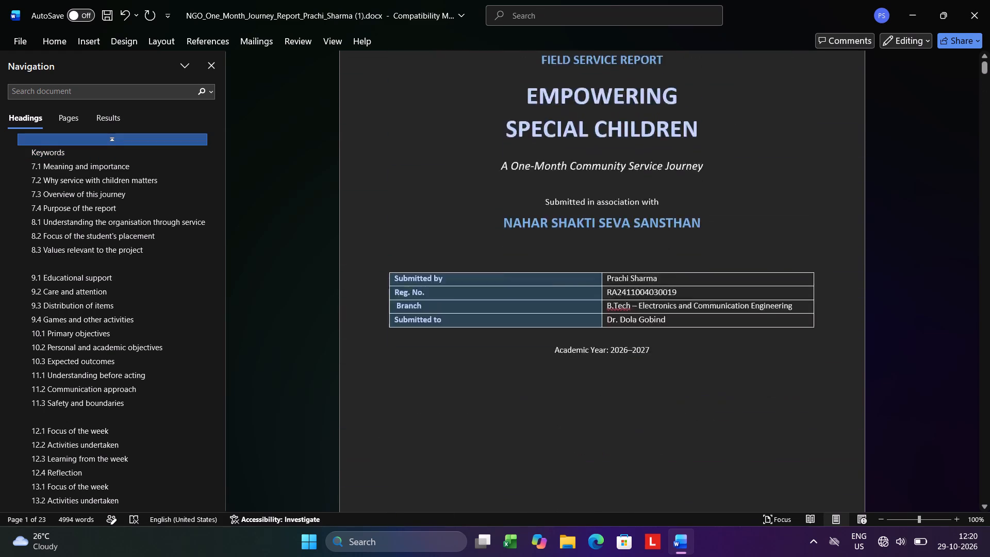
{"action": "scroll", "coordinate": [829, 291], "scroll_direction": "up", "scroll_amount": 1}
{"action": "scroll", "coordinate": [829, 291], "scroll_direction": "down", "scroll_amount": 1}
{"action": "scroll", "coordinate": [829, 291], "scroll_direction": "up", "scroll_amount": 2}
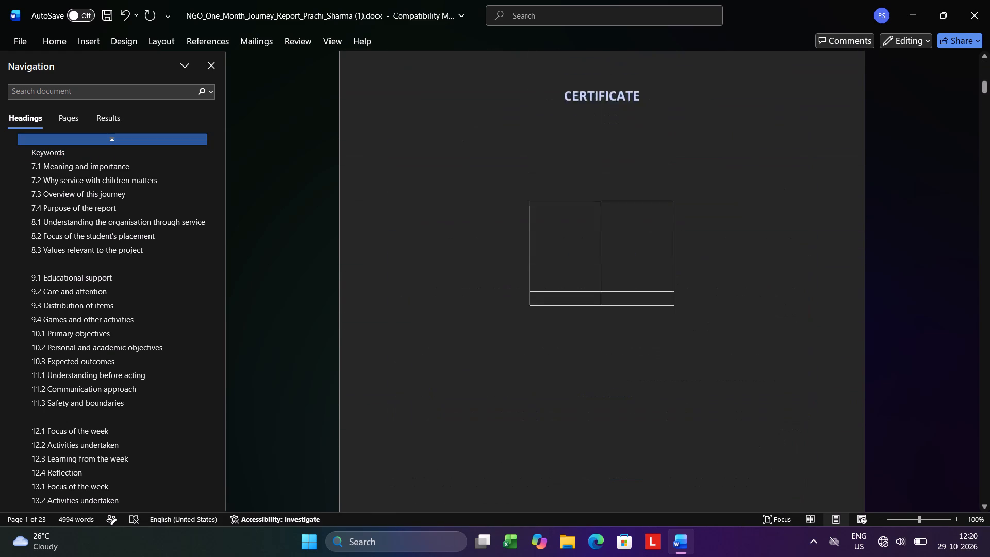
{"action": "scroll", "coordinate": [829, 291], "scroll_direction": "up", "scroll_amount": 2}
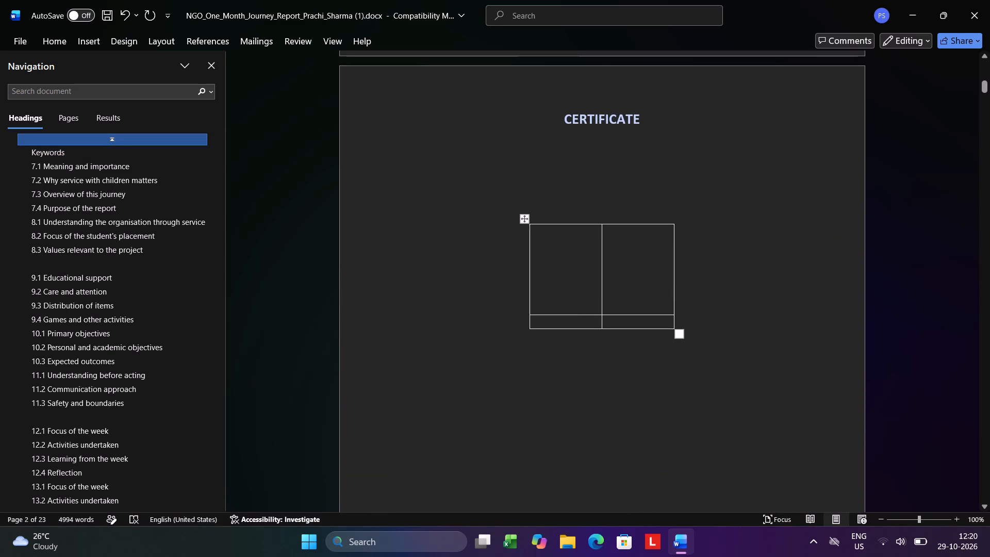
{"action": "left_click", "coordinate": [556, 333]}
{"action": "key", "text": "ctrl+v"}
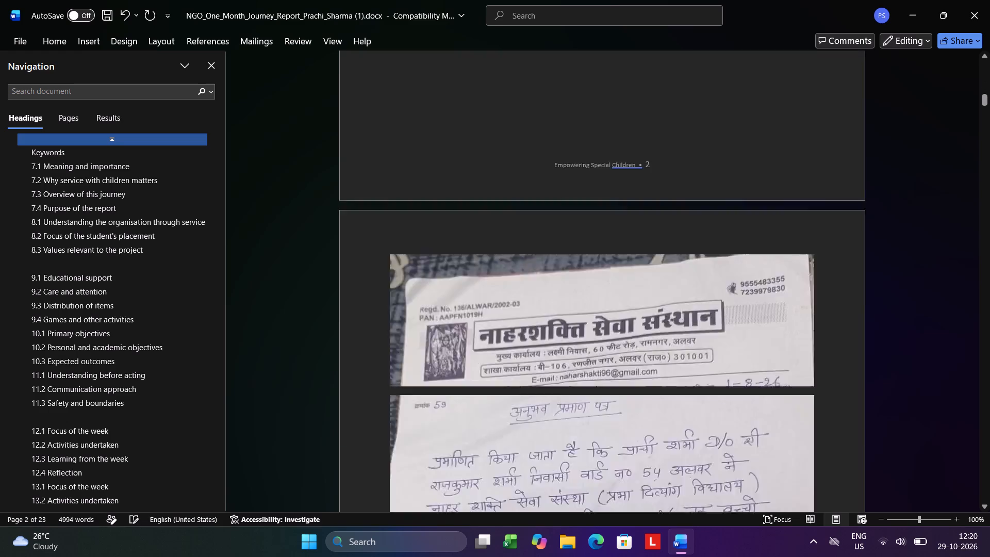
Shrink the pasted certificate photo proportionally in several stages to a small thumbnail beside the ABSTRACT heading.
{"action": "scroll", "coordinate": [556, 333], "scroll_direction": "up", "scroll_amount": 2}
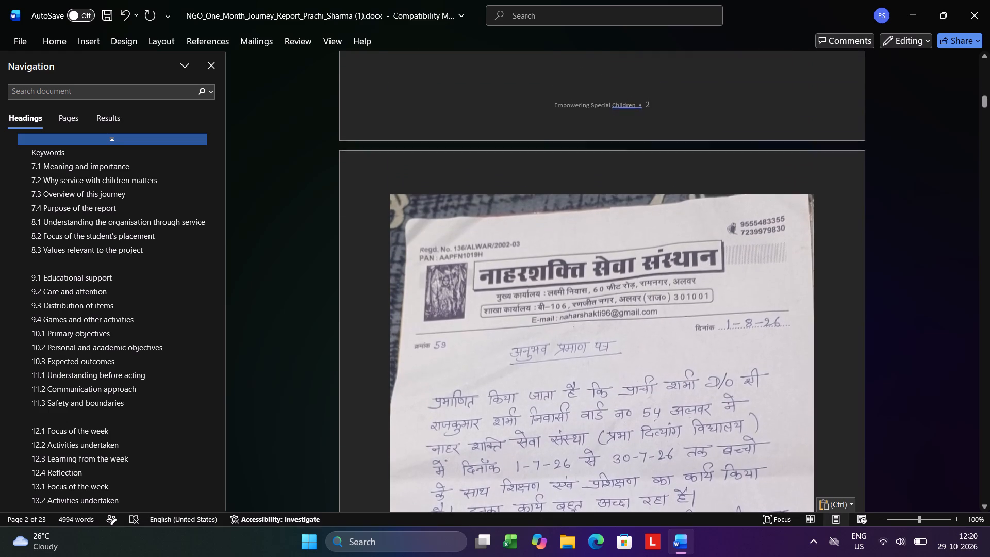
{"action": "scroll", "coordinate": [556, 333], "scroll_direction": "up", "scroll_amount": 1}
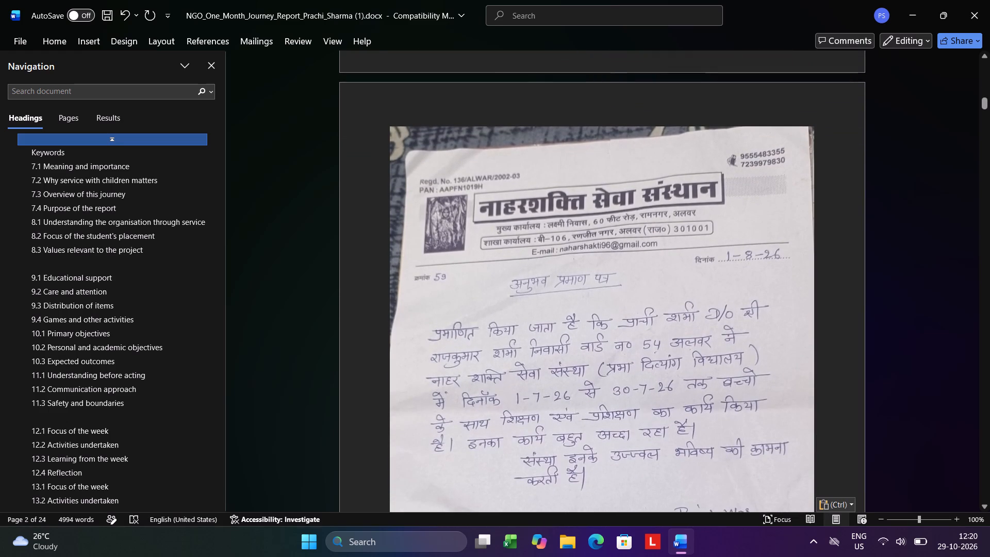
{"action": "left_click", "coordinate": [579, 200]}
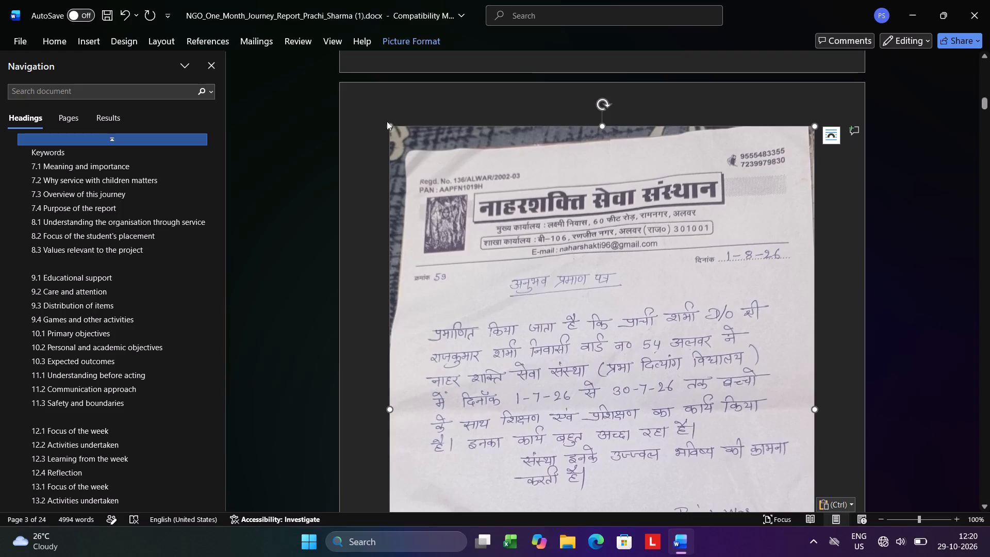
{"action": "left_click", "coordinate": [387, 121]}
{"action": "left_click_drag", "start_coordinate": [387, 121], "coordinate": [388, 129]}
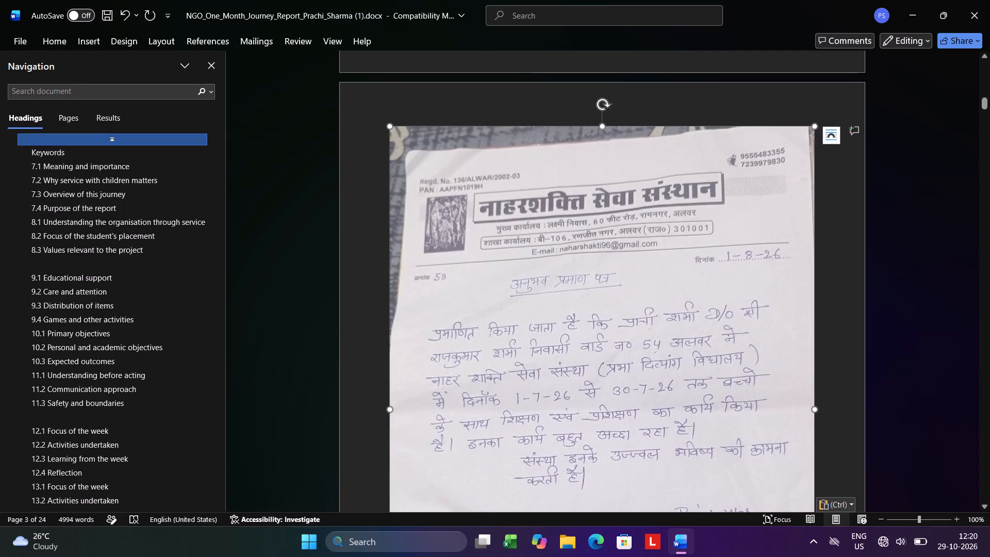
{"action": "left_click_drag", "start_coordinate": [388, 129], "coordinate": [388, 127]}
{"action": "left_click", "coordinate": [388, 127]}
{"action": "left_click_drag", "start_coordinate": [388, 127], "coordinate": [404, 148]}
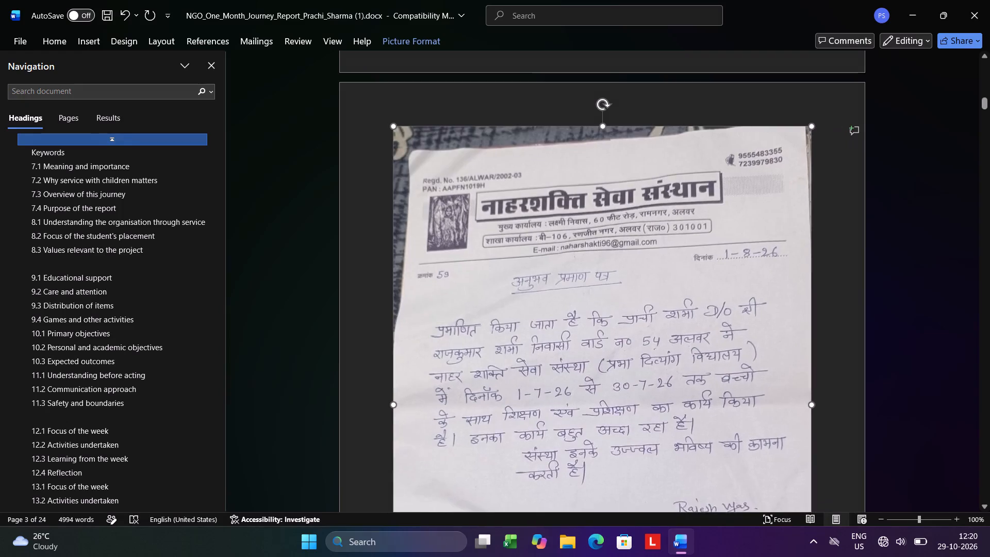
{"action": "left_click_drag", "start_coordinate": [404, 148], "coordinate": [604, 446]}
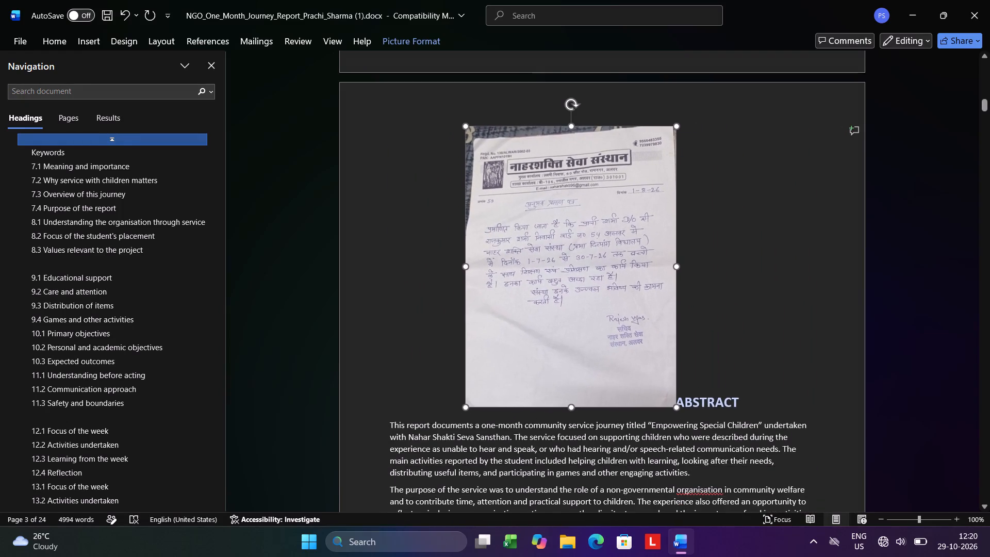
{"action": "left_click_drag", "start_coordinate": [604, 446], "coordinate": [631, 527]}
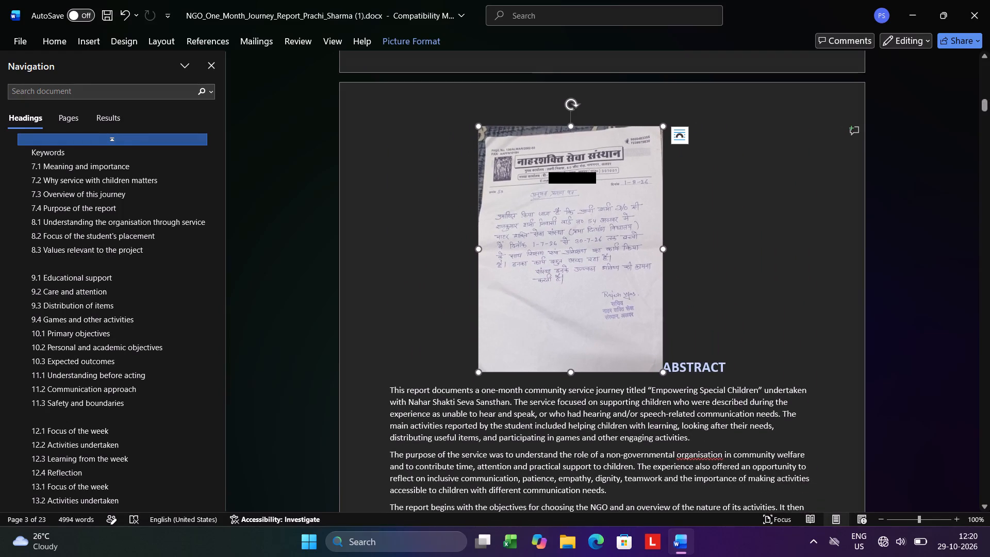
{"action": "left_click_drag", "start_coordinate": [477, 370], "coordinate": [609, 171]}
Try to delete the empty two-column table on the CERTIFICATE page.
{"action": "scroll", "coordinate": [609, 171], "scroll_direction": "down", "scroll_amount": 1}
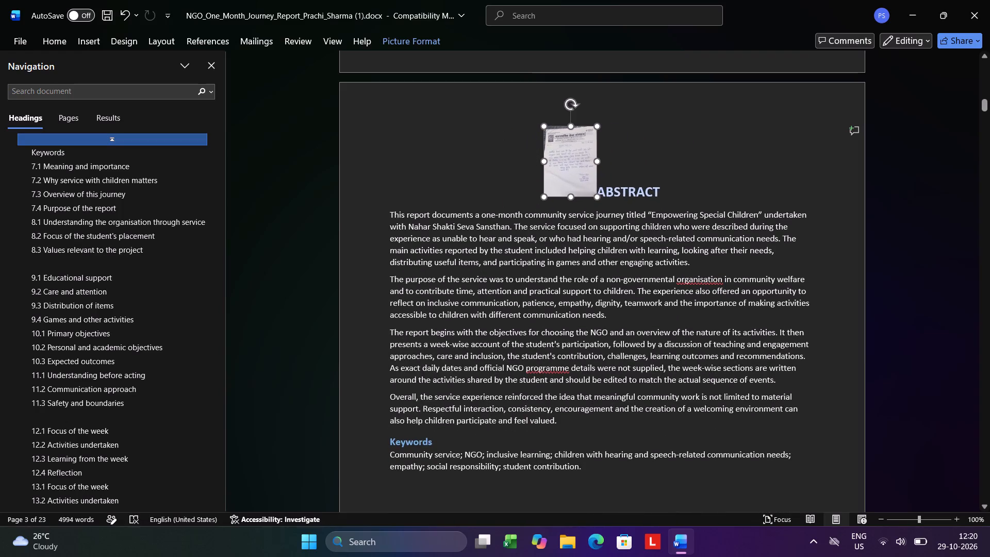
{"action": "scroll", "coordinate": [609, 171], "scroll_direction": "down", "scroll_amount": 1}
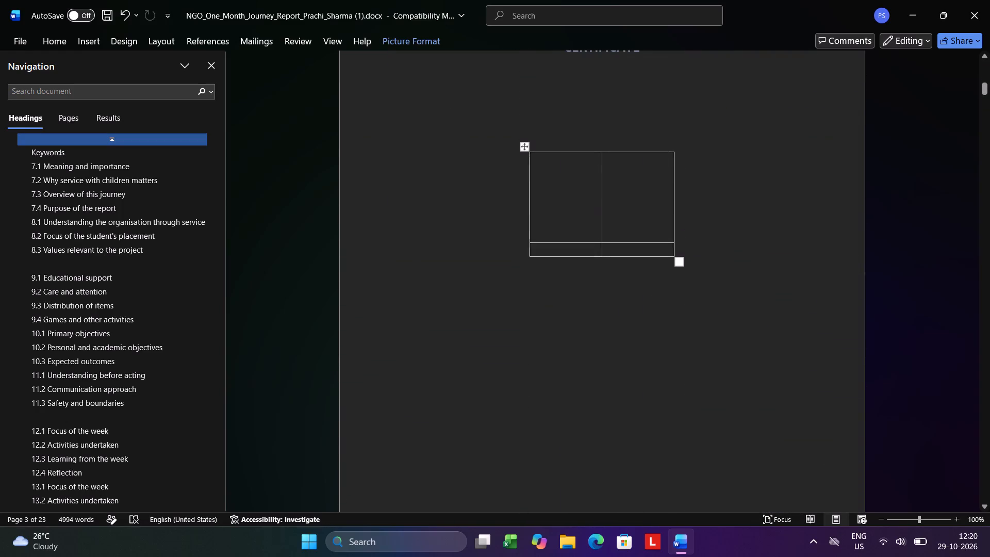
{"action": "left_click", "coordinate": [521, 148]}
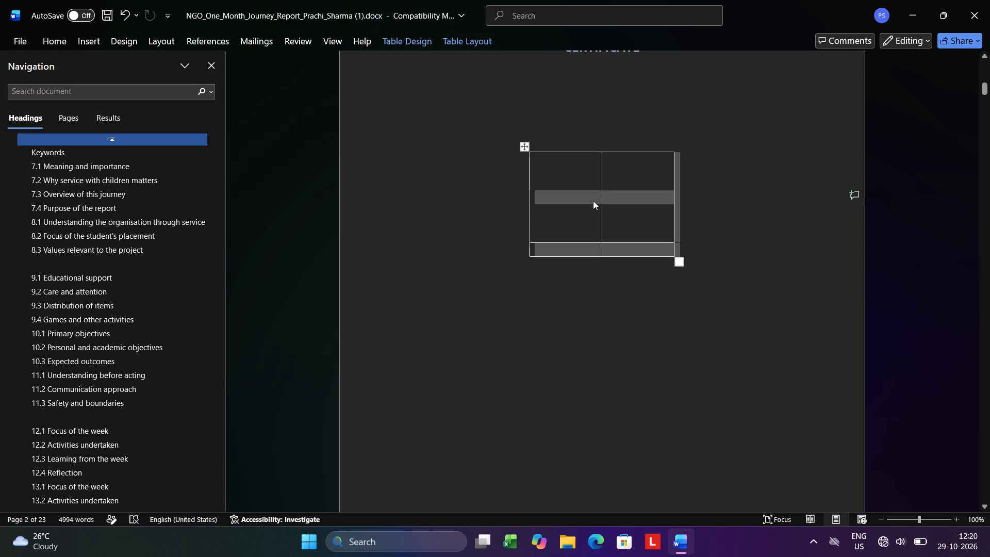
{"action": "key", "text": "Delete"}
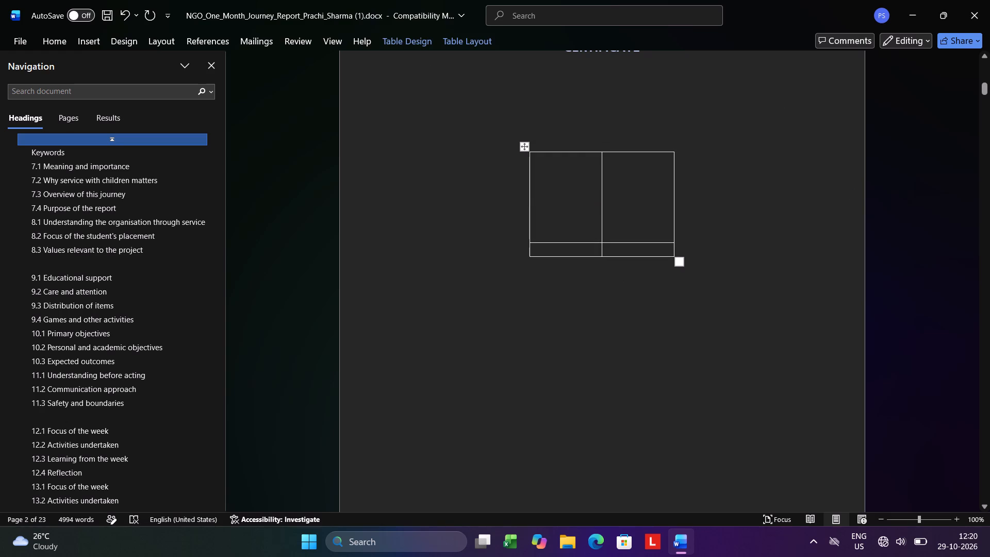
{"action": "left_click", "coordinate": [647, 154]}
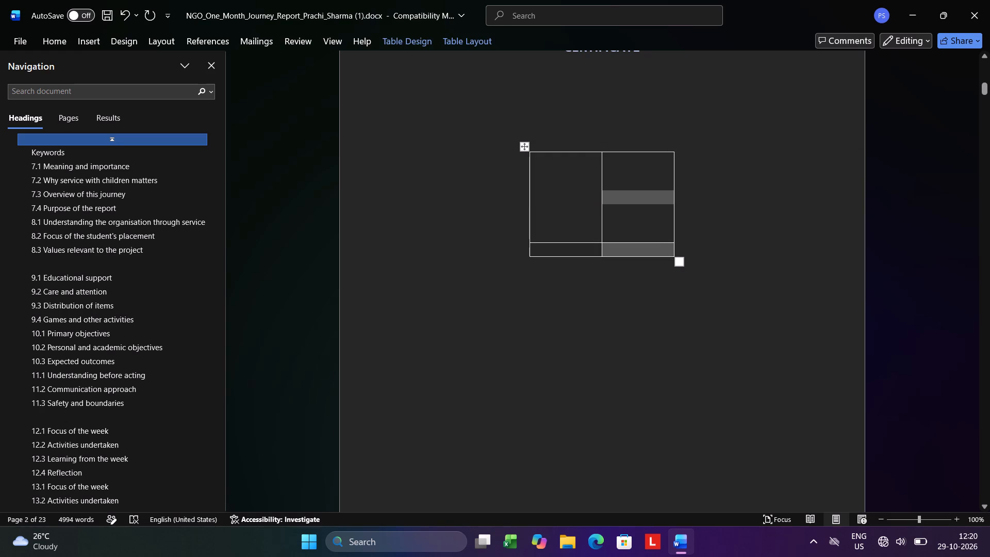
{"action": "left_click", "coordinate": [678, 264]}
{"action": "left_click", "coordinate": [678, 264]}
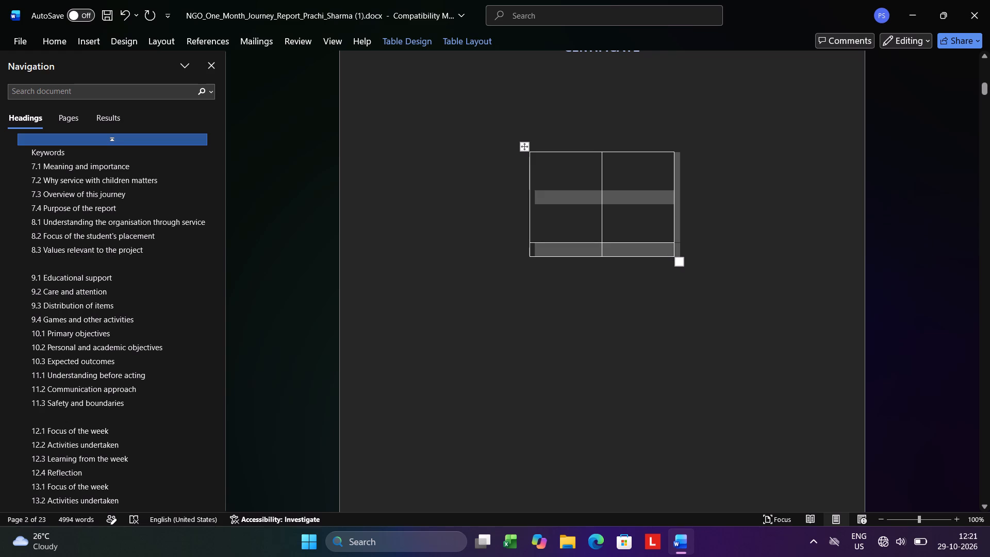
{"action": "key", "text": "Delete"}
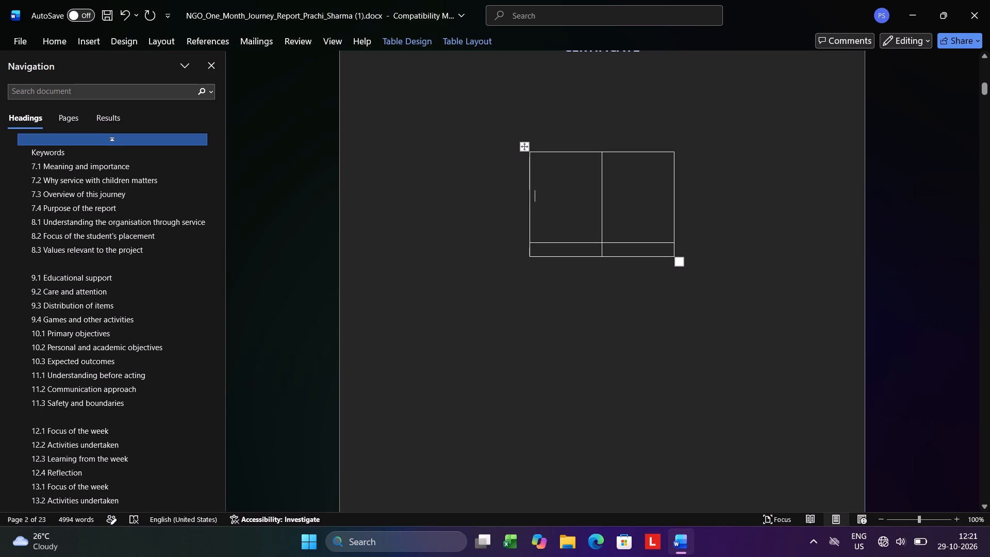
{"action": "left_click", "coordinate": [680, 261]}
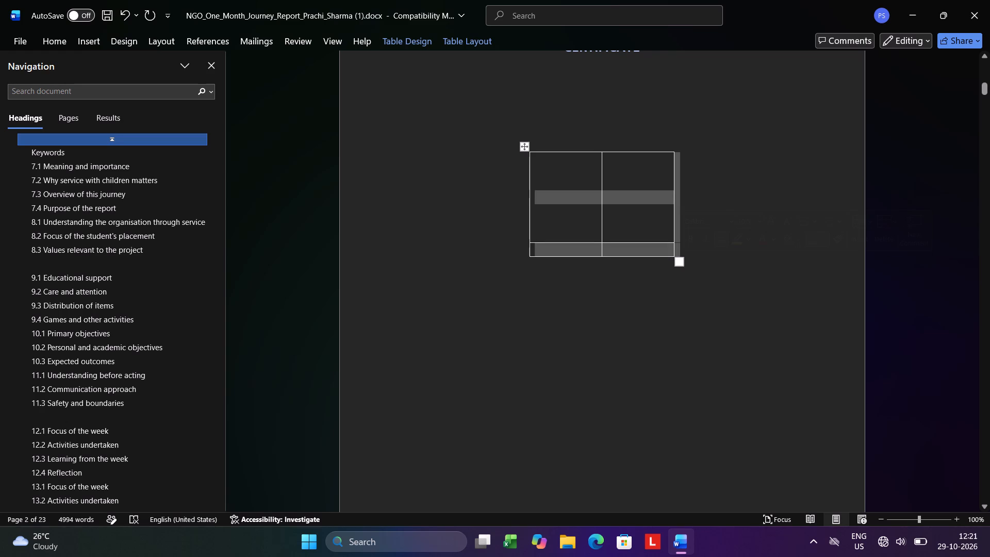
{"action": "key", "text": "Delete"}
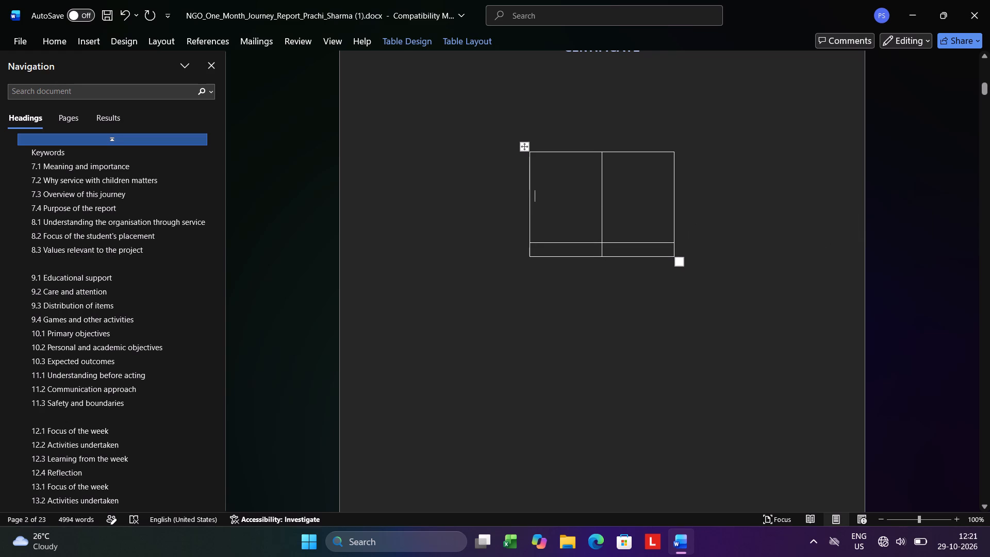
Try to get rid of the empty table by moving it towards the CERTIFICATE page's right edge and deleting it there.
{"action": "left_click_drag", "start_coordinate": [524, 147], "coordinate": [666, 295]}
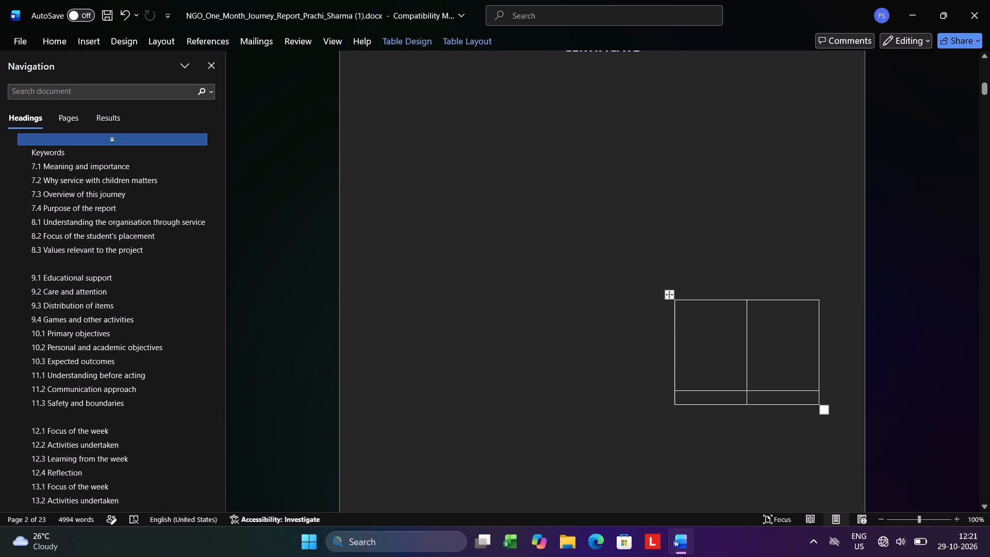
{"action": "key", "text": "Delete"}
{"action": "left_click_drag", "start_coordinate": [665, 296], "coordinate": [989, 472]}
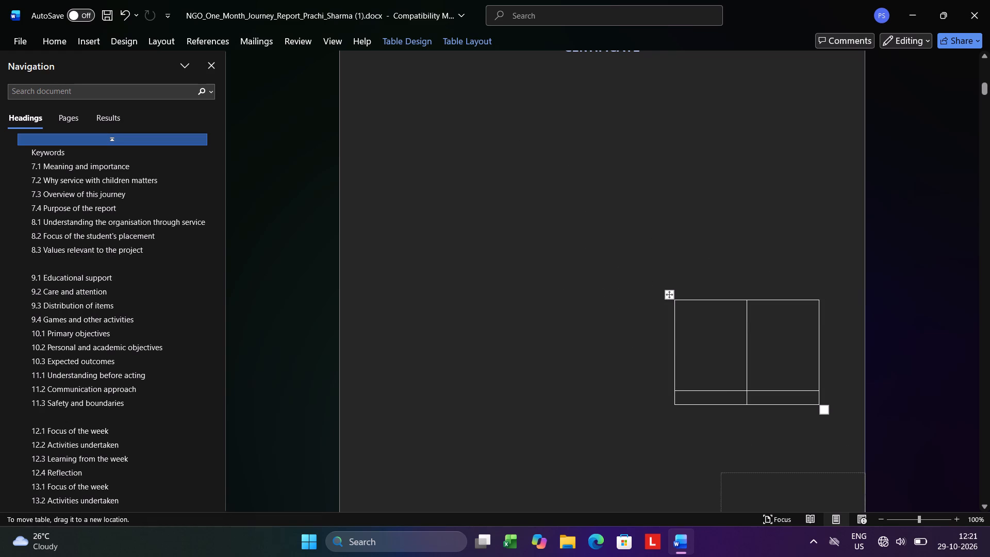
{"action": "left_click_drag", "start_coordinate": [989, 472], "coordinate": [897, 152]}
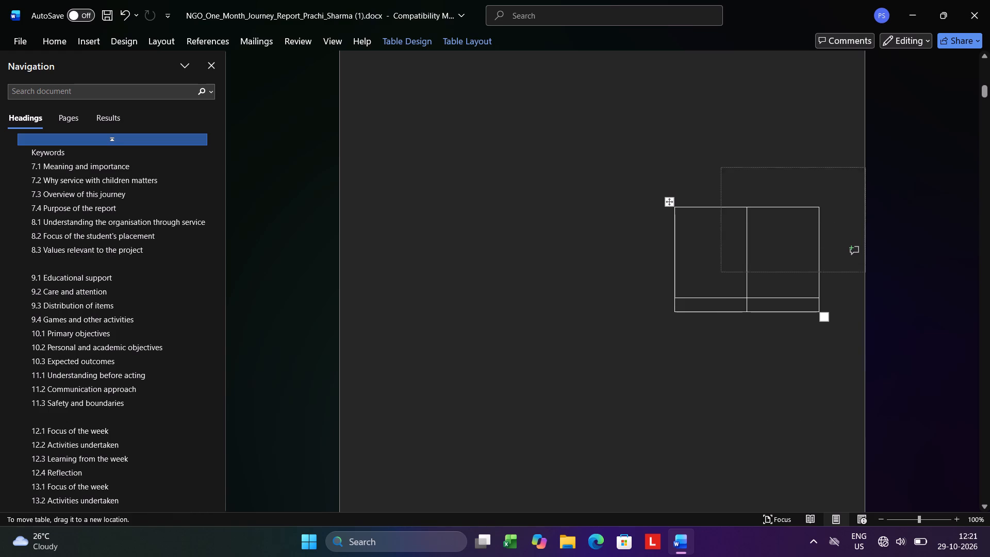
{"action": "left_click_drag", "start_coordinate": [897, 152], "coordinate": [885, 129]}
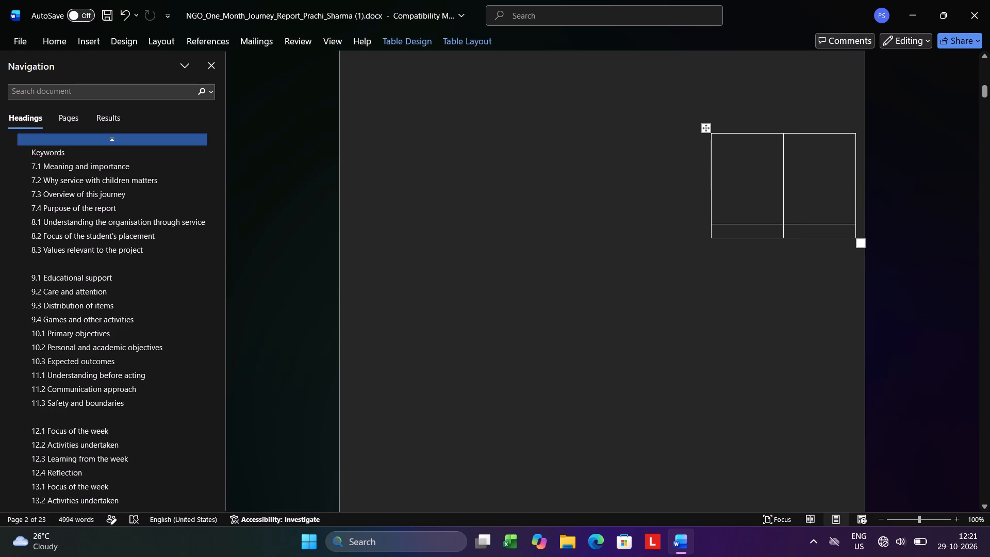
Move the empty table back to the horizontal centre of the CERTIFICATE page.
{"action": "left_click_drag", "start_coordinate": [706, 128], "coordinate": [502, 129]}
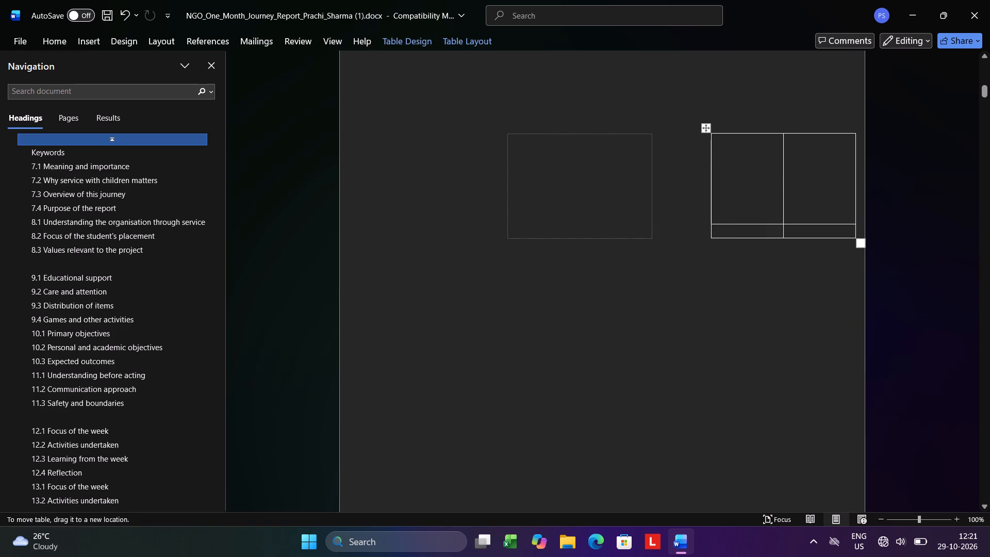
{"action": "left_click_drag", "start_coordinate": [502, 129], "coordinate": [531, 144]}
Copy the certificate photo thumbnail beside the ABSTRACT heading and try to paste it just above the empty table on the CERTIFICATE page.
{"action": "scroll", "coordinate": [575, 239], "scroll_direction": "down", "scroll_amount": 3}
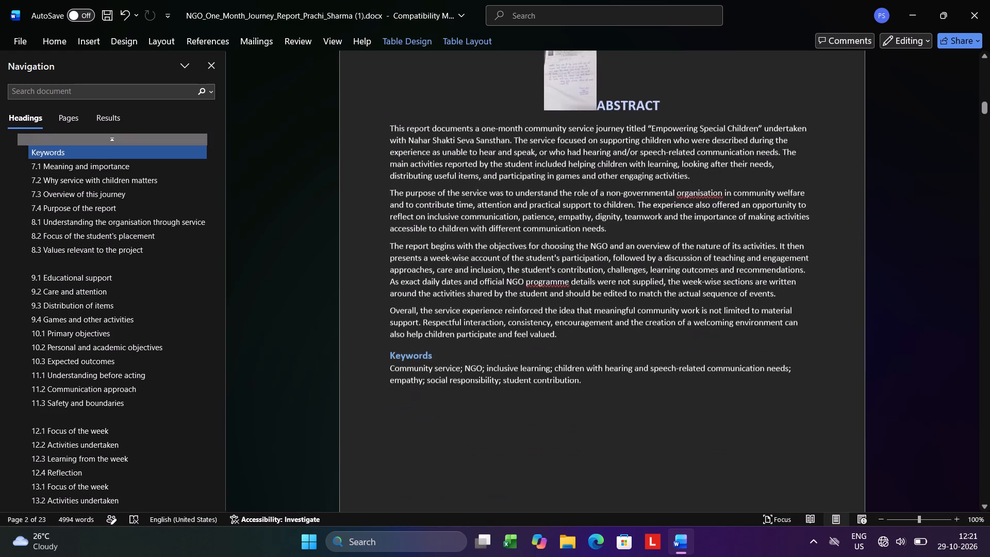
{"action": "scroll", "coordinate": [575, 239], "scroll_direction": "up", "scroll_amount": 1}
{"action": "left_click", "coordinate": [563, 125]}
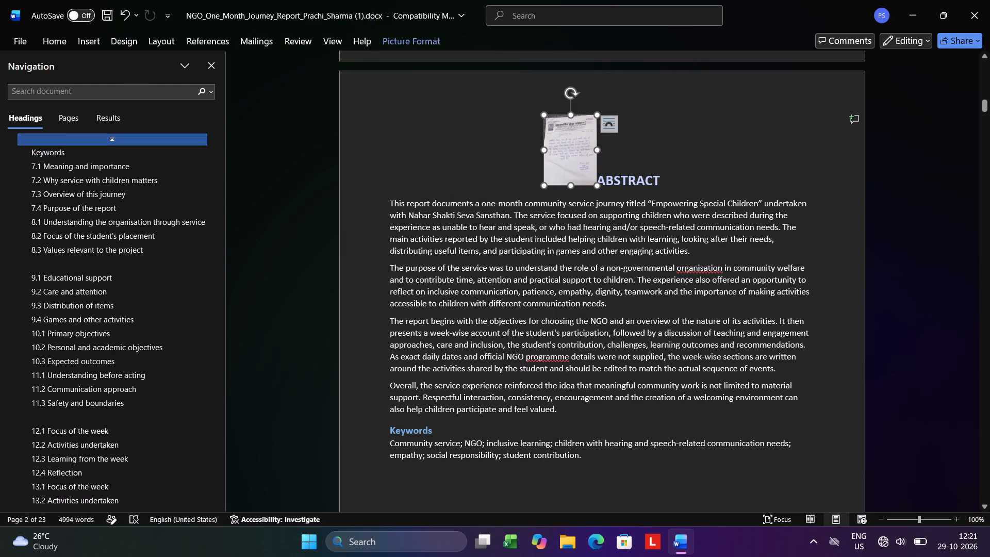
{"action": "key", "text": "ctrl+c"}
{"action": "scroll", "coordinate": [563, 125], "scroll_direction": "up", "scroll_amount": 4}
{"action": "left_click", "coordinate": [563, 125]}
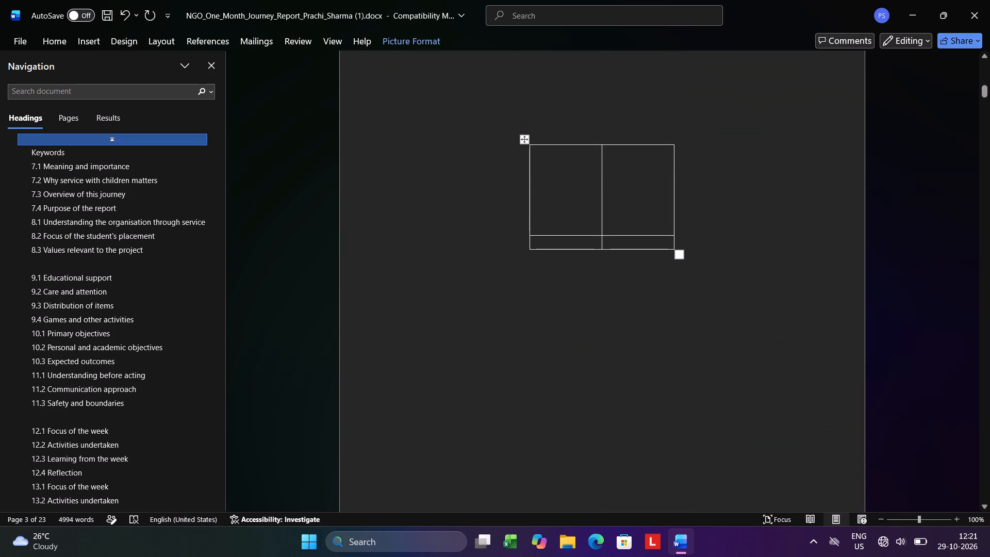
{"action": "key", "text": "ctrl+v"}
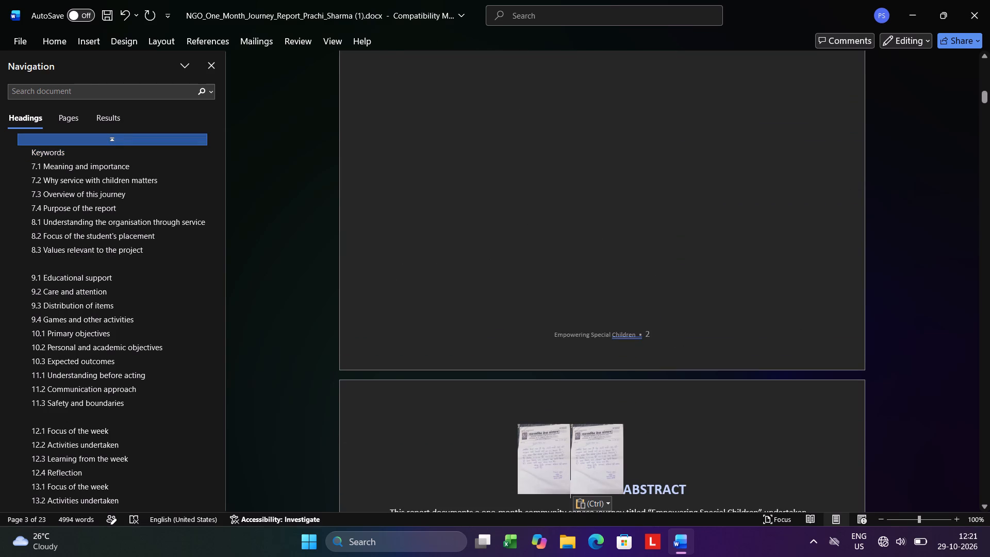